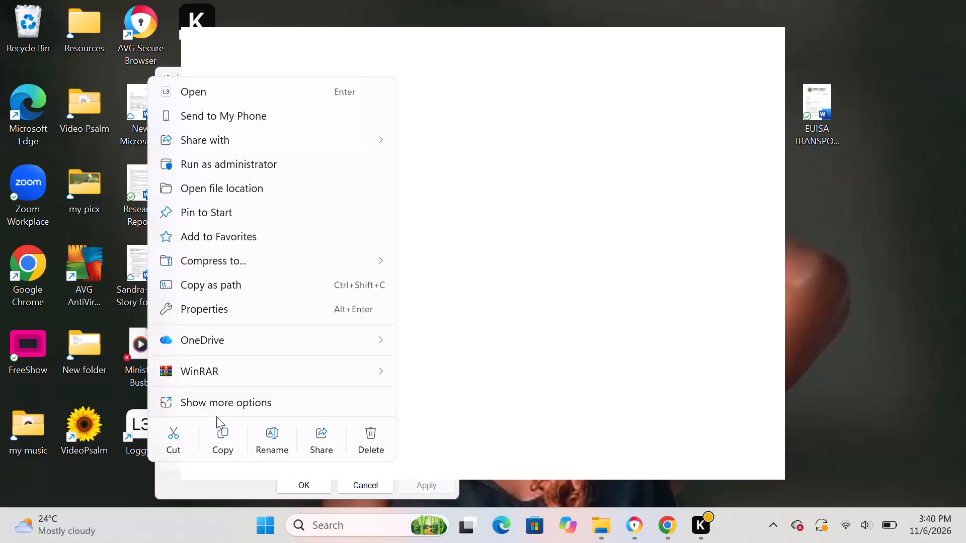
Delete the L3 logger shortcut from the desktop.
{"action": "left_click", "coordinate": [374, 444]}
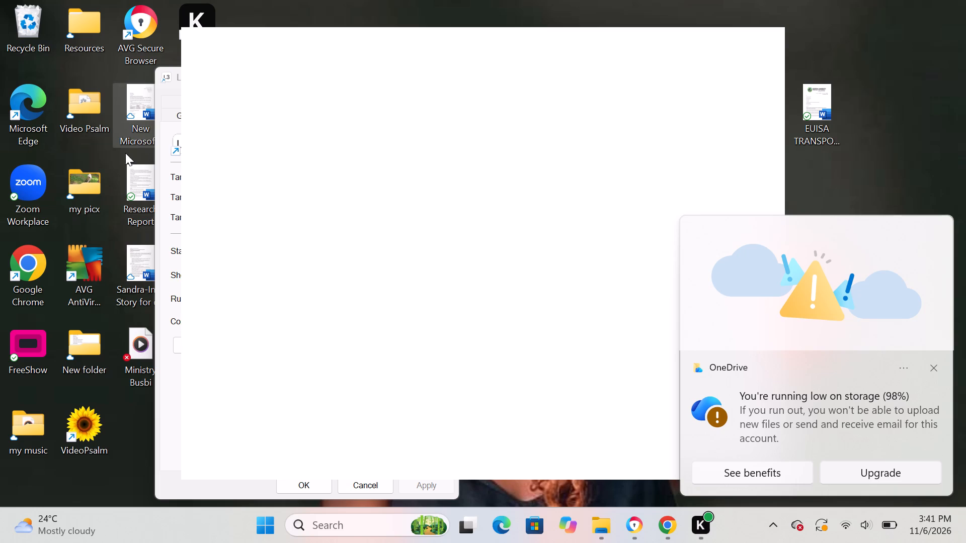
Open FreeShow from the desktop and dismiss the OneDrive storage notification and the update notice.
{"action": "double_click", "coordinate": [37, 348]}
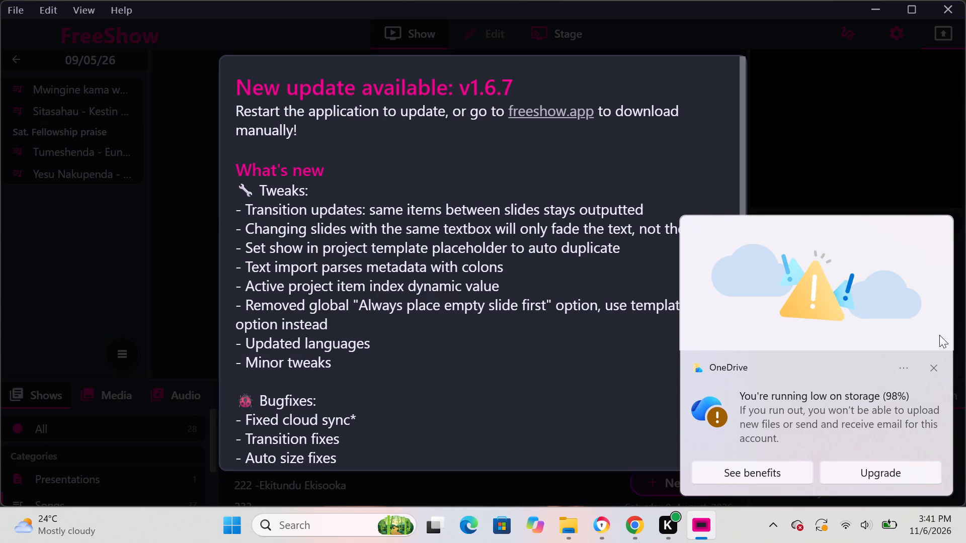
{"action": "left_click", "coordinate": [936, 371]}
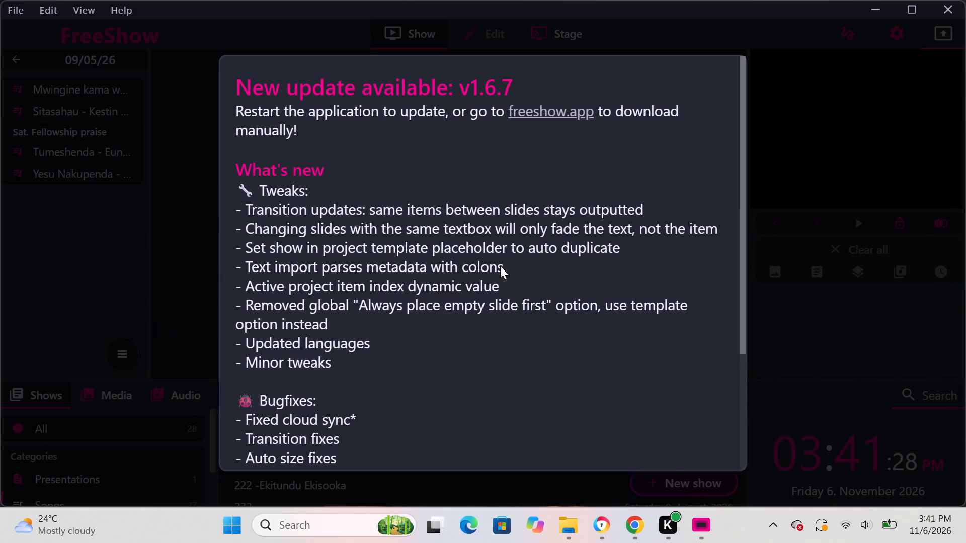
{"action": "left_click", "coordinate": [782, 274]}
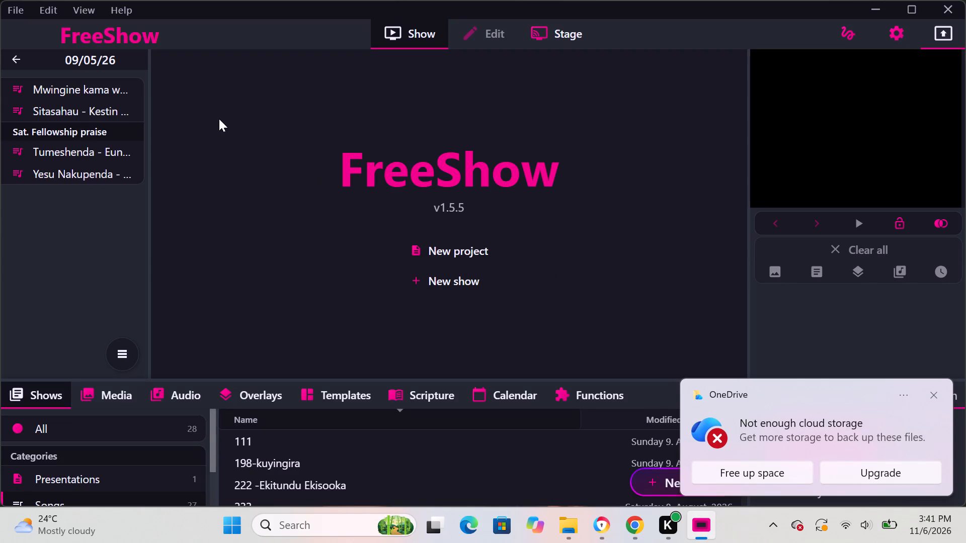
Create a new project in FreeShow.
{"action": "left_click", "coordinate": [438, 250]}
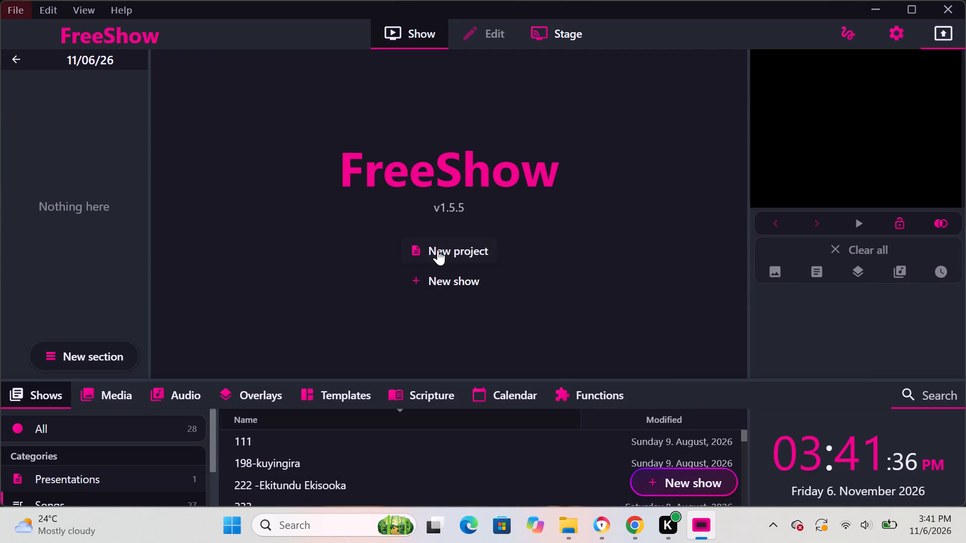
Start creating a new show in the new project.
{"action": "left_click", "coordinate": [445, 276]}
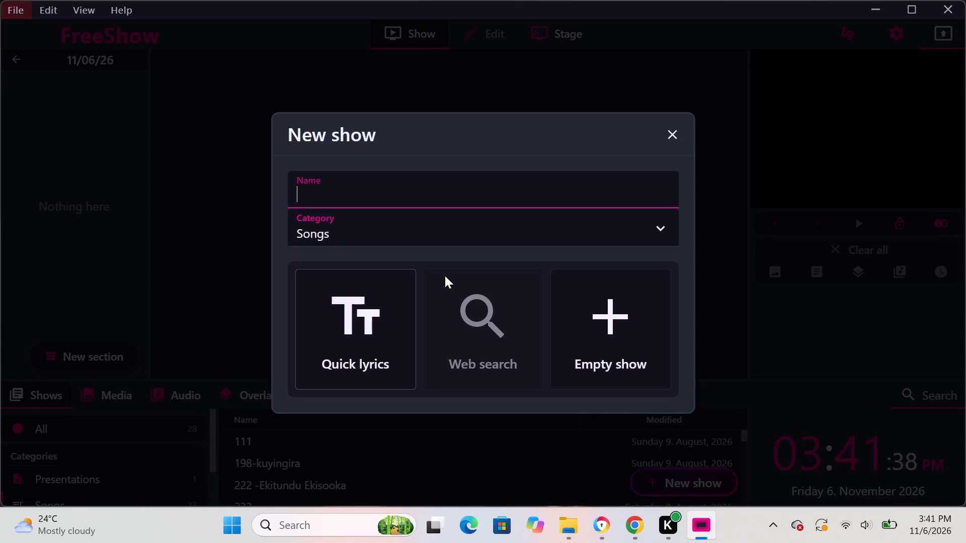
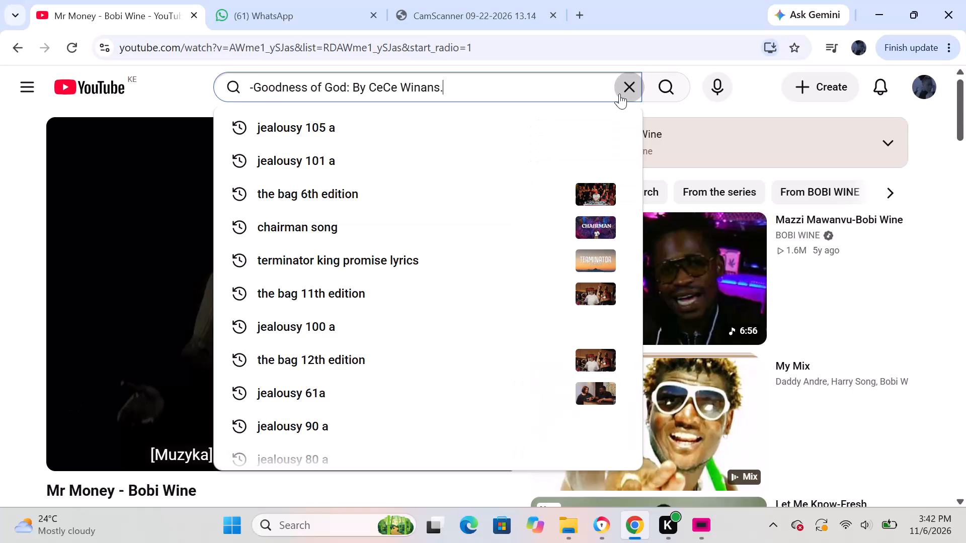
Search YouTube for "-Goodness of God: By CeCe Winans." and play the CeCe Winans official video.
{"action": "key", "text": "Return"}
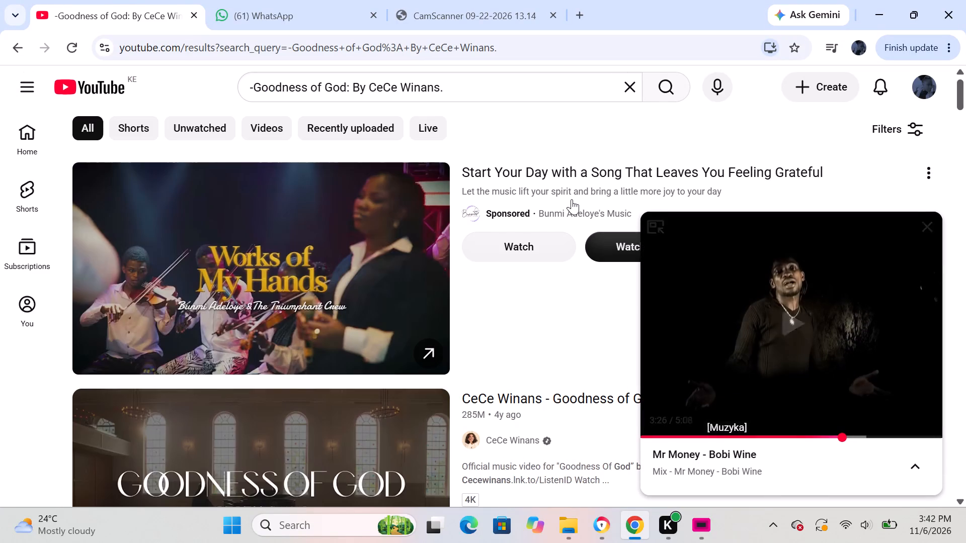
{"action": "scroll", "coordinate": [415, 234], "scroll_direction": "down", "scroll_amount": 2}
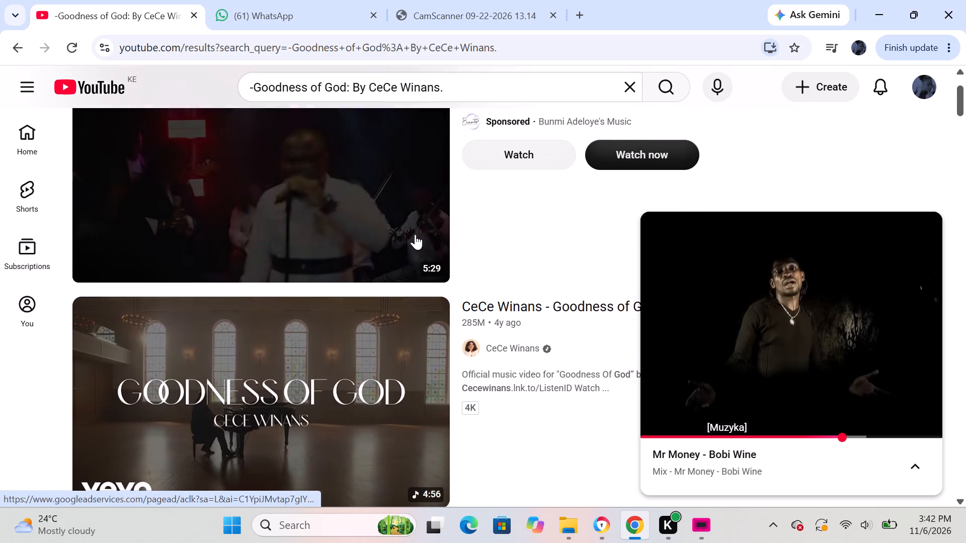
{"action": "scroll", "coordinate": [415, 234], "scroll_direction": "down", "scroll_amount": 3}
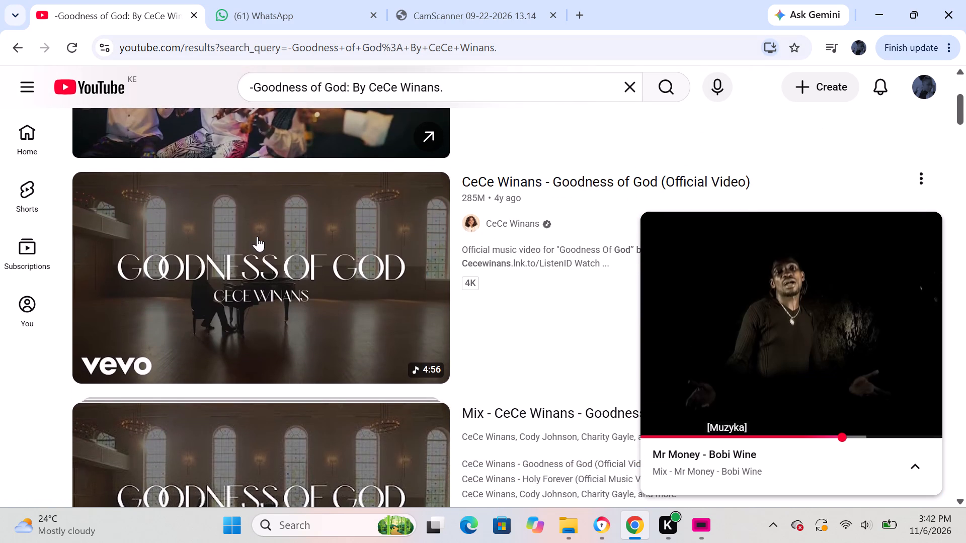
{"action": "left_click", "coordinate": [264, 251]}
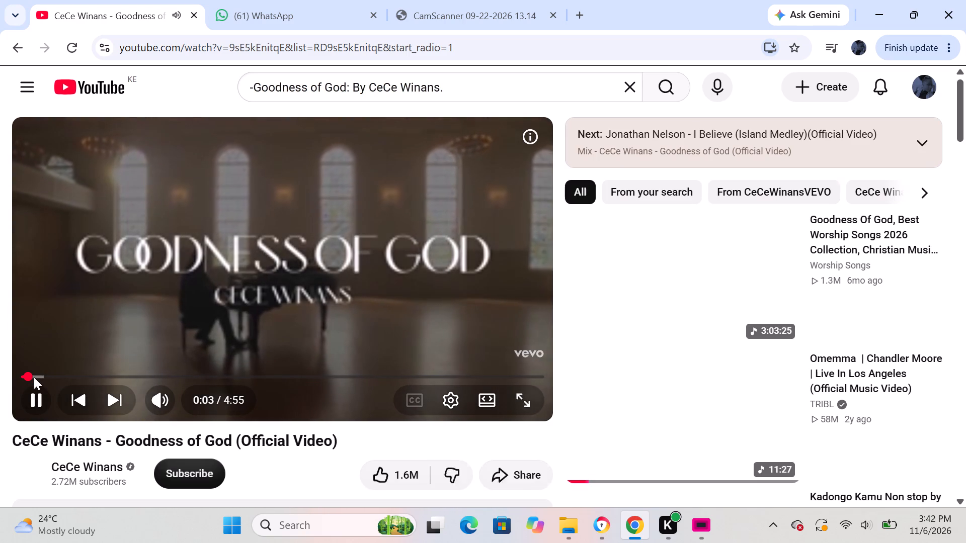
Skip ahead past the opening of the official video to check whether it shows the lyrics.
{"action": "left_click", "coordinate": [34, 377]}
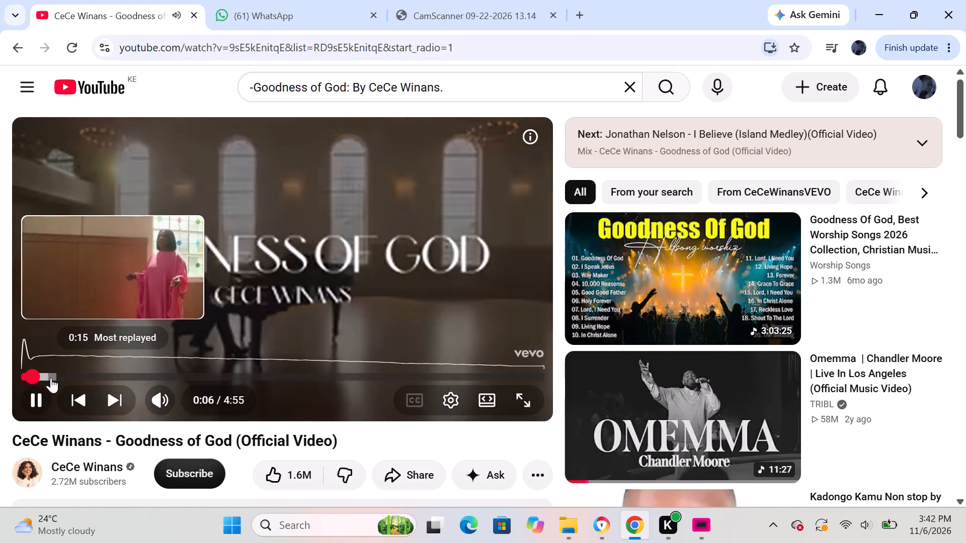
{"action": "left_click", "coordinate": [51, 378]}
{"action": "left_click", "coordinate": [143, 370]}
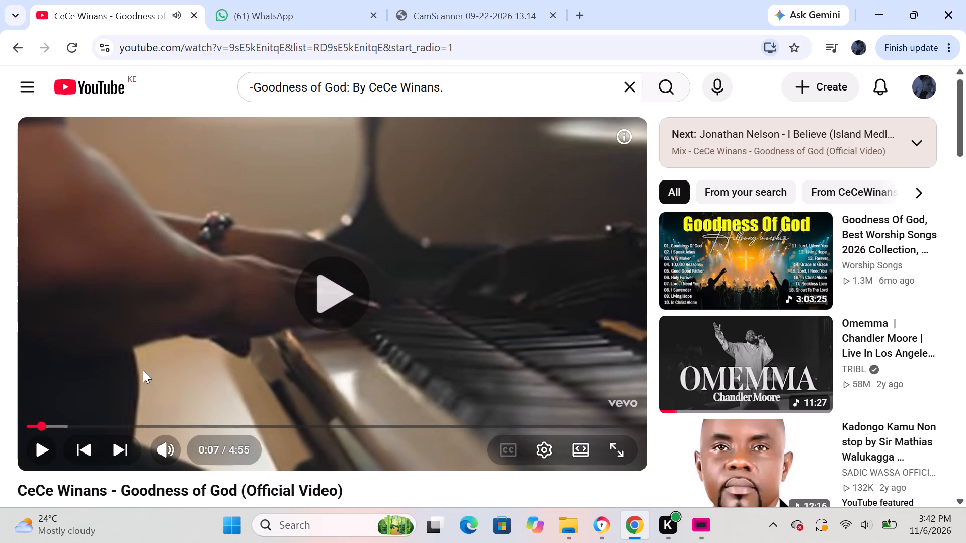
{"action": "left_click", "coordinate": [62, 422]}
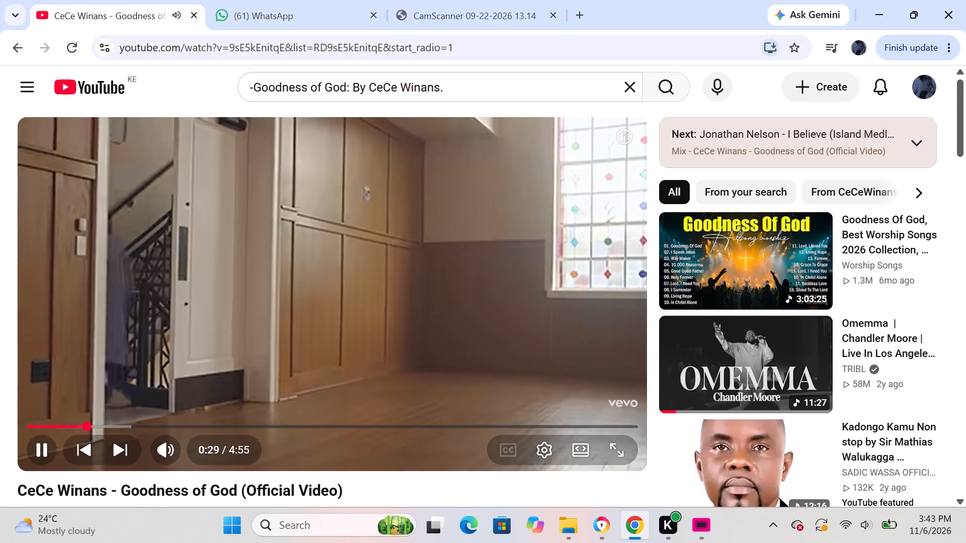
Search YouTube for "-Lyrics Goodness of God: By CeCe Winans." and play the Official Lyric Video, skipping ahead to about 0:38.
{"action": "left_click", "coordinate": [253, 89]}
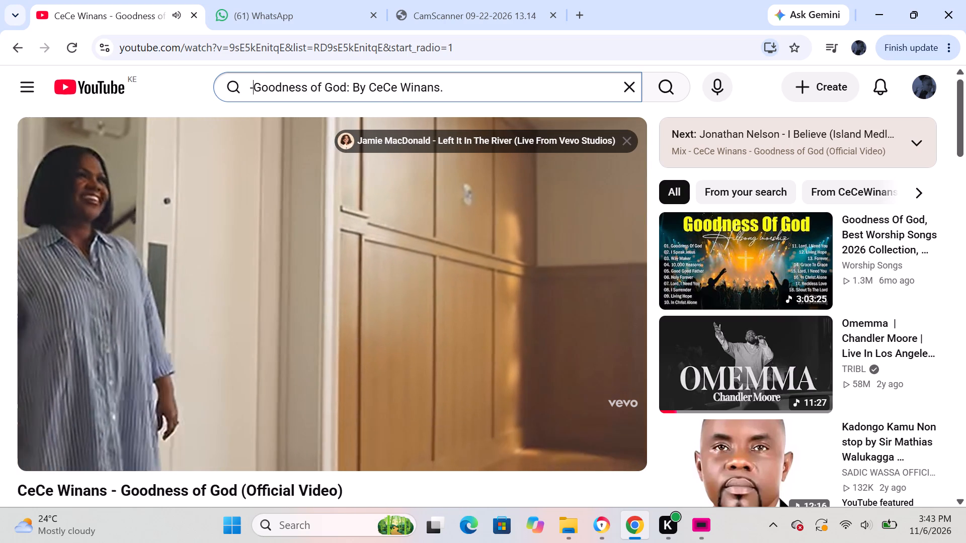
{"action": "type", "text": "yrics"}
{"action": "key", "text": "space"}
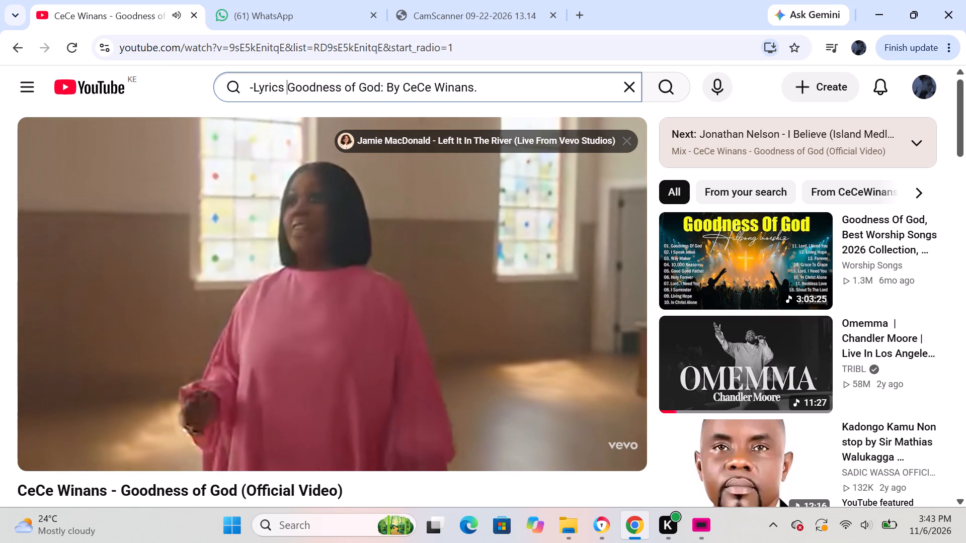
{"action": "key", "text": "Return"}
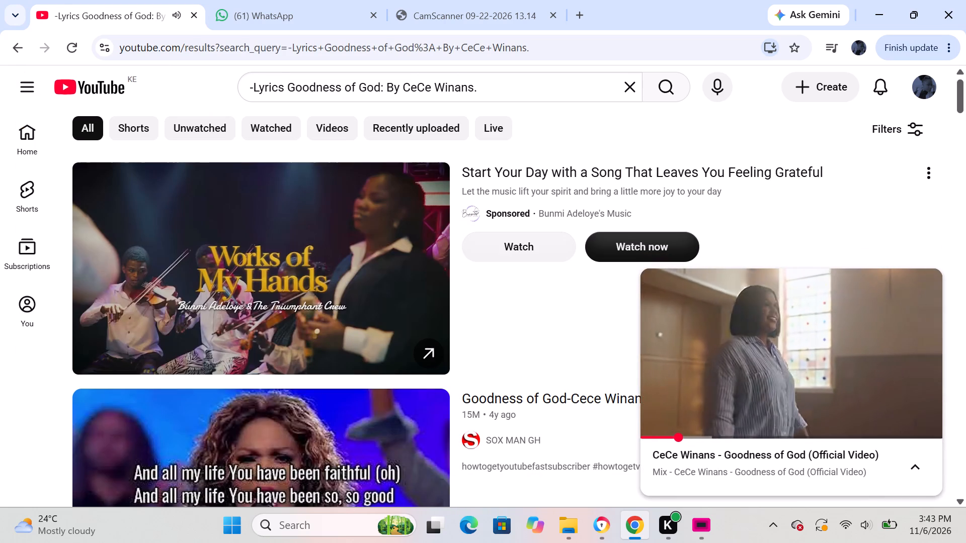
{"action": "scroll", "coordinate": [325, 274], "scroll_direction": "down", "scroll_amount": 3}
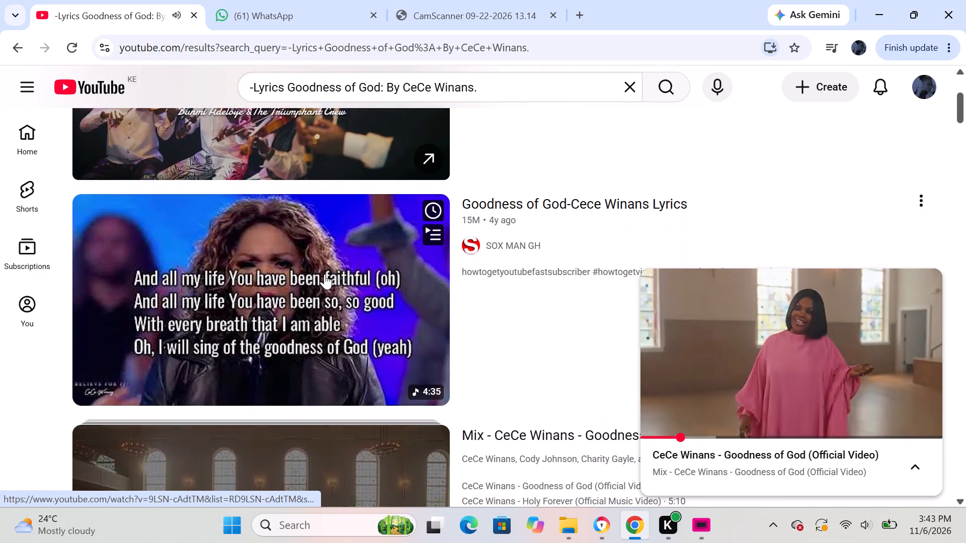
{"action": "scroll", "coordinate": [325, 274], "scroll_direction": "down", "scroll_amount": 1}
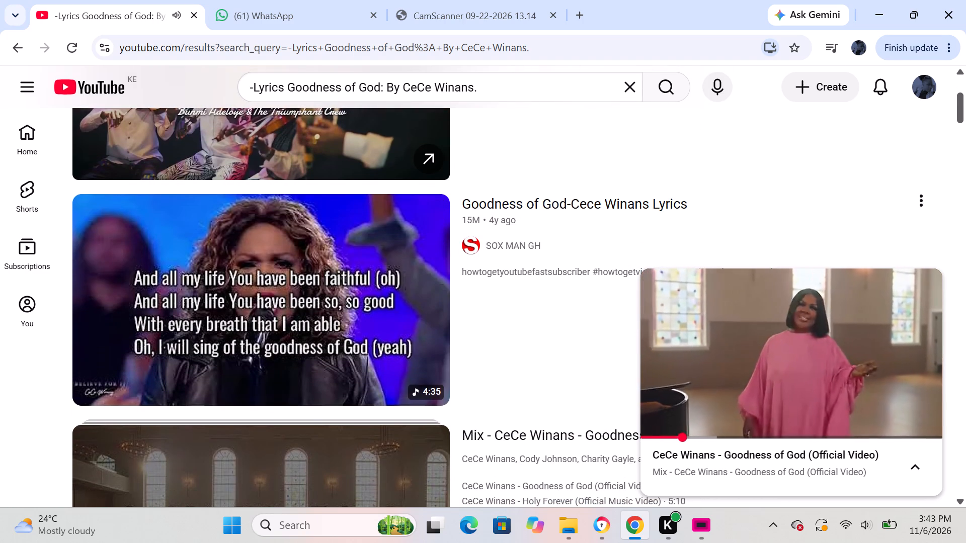
{"action": "scroll", "coordinate": [396, 230], "scroll_direction": "up", "scroll_amount": 5}
{"action": "scroll", "coordinate": [396, 230], "scroll_direction": "down", "scroll_amount": 4}
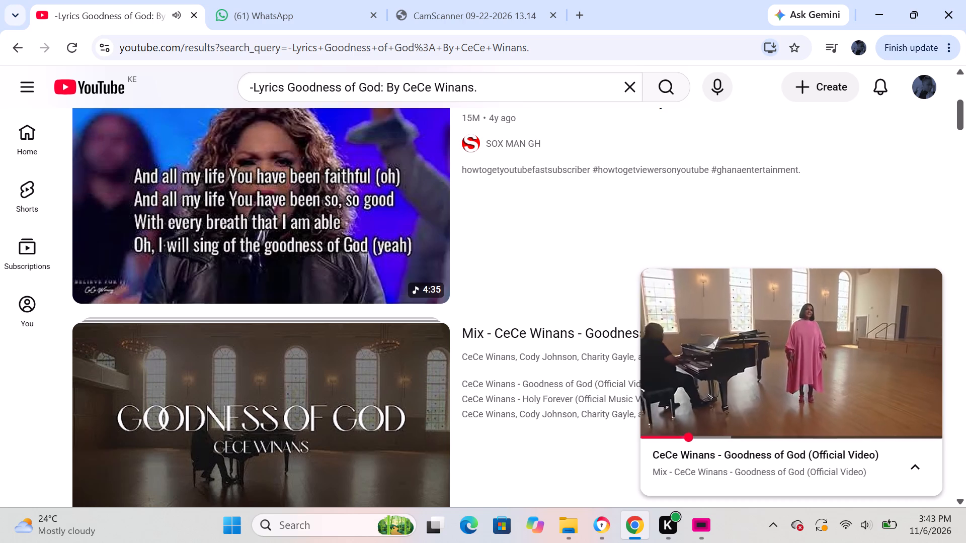
{"action": "scroll", "coordinate": [338, 326], "scroll_direction": "down", "scroll_amount": 3}
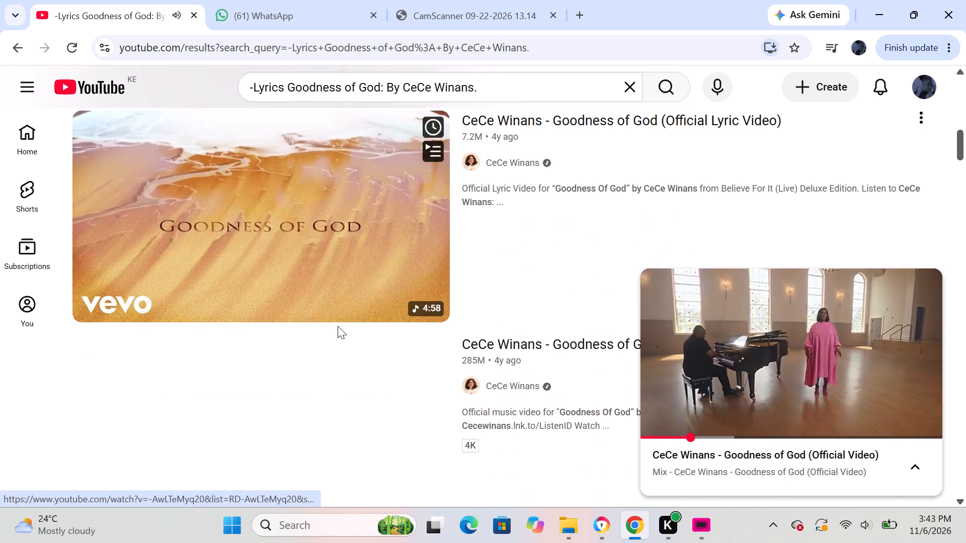
{"action": "scroll", "coordinate": [338, 326], "scroll_direction": "down", "scroll_amount": 2}
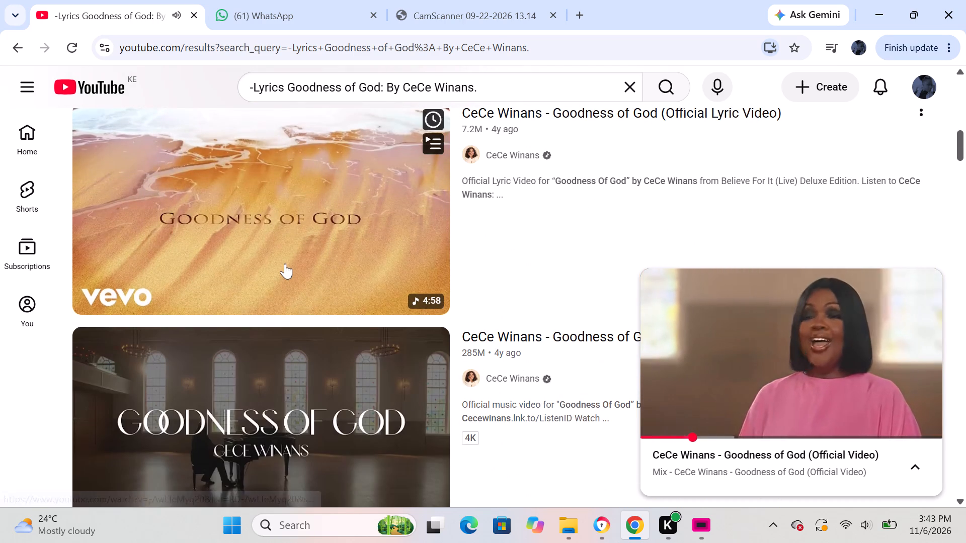
{"action": "double_click", "coordinate": [285, 263]}
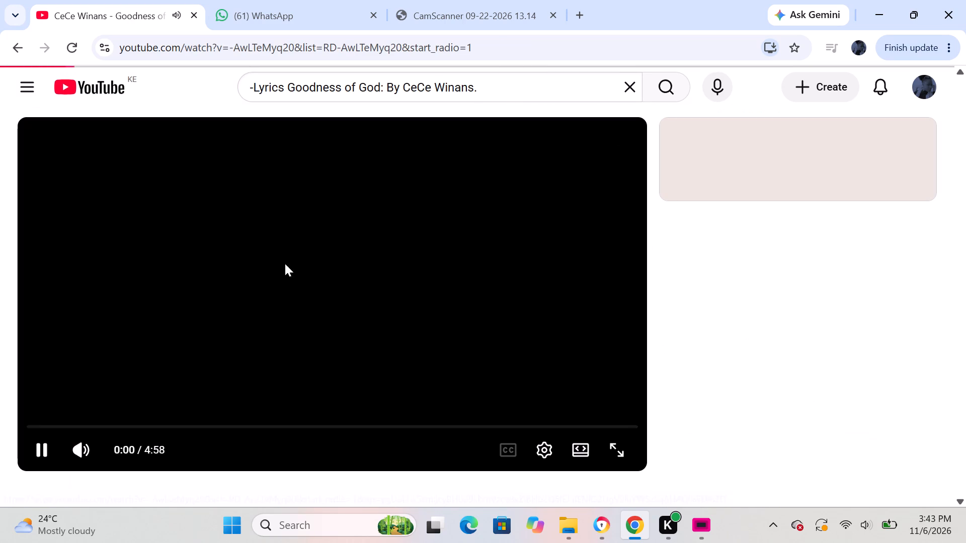
{"action": "left_click", "coordinate": [104, 426]}
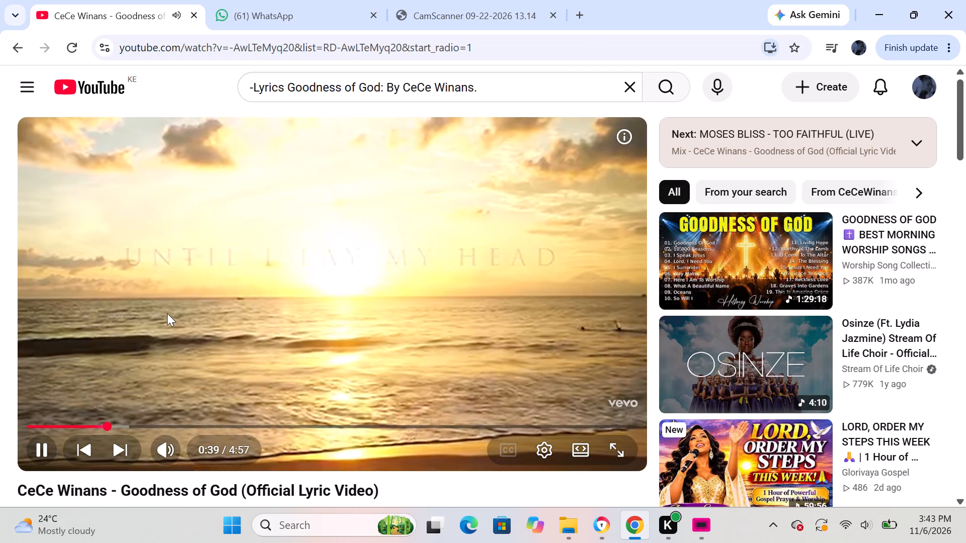
{"action": "scroll", "coordinate": [167, 313], "scroll_direction": "up", "scroll_amount": 5}
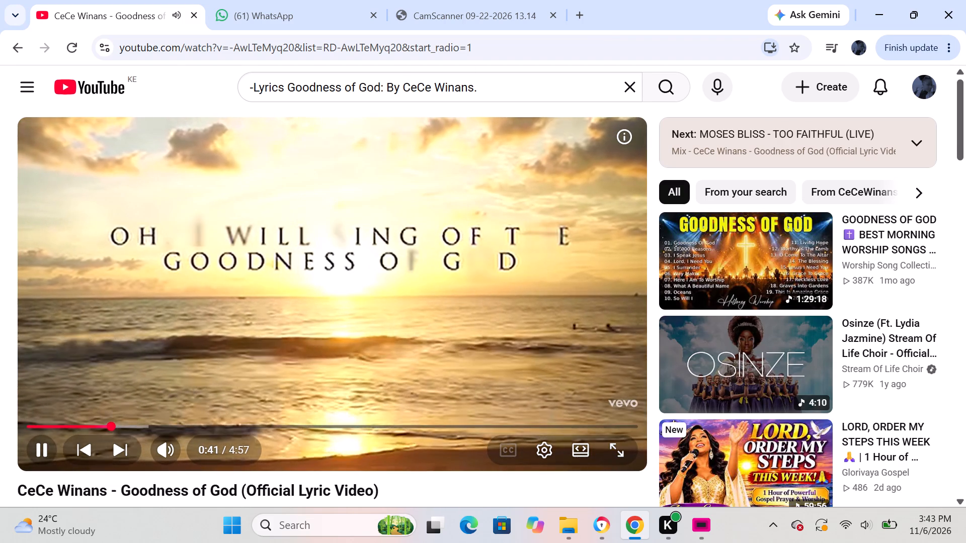
Copy the YouTube query "-Lyrics Goodness of God: By CeCe Winans" into a Google search in a new tab and scan the results.
{"action": "left_click_drag", "start_coordinate": [475, 87], "coordinate": [232, 85]}
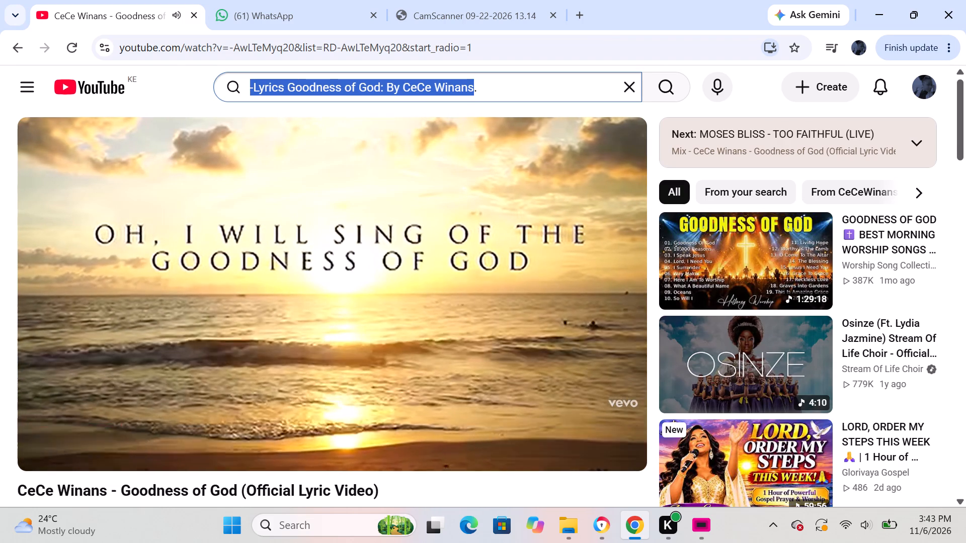
{"action": "key", "text": "ctrl+c"}
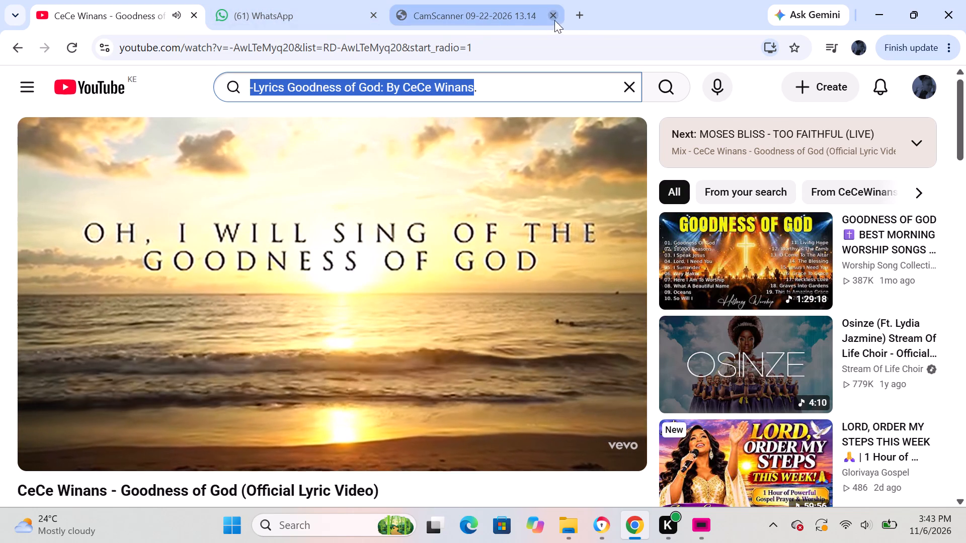
{"action": "left_click", "coordinate": [578, 16]}
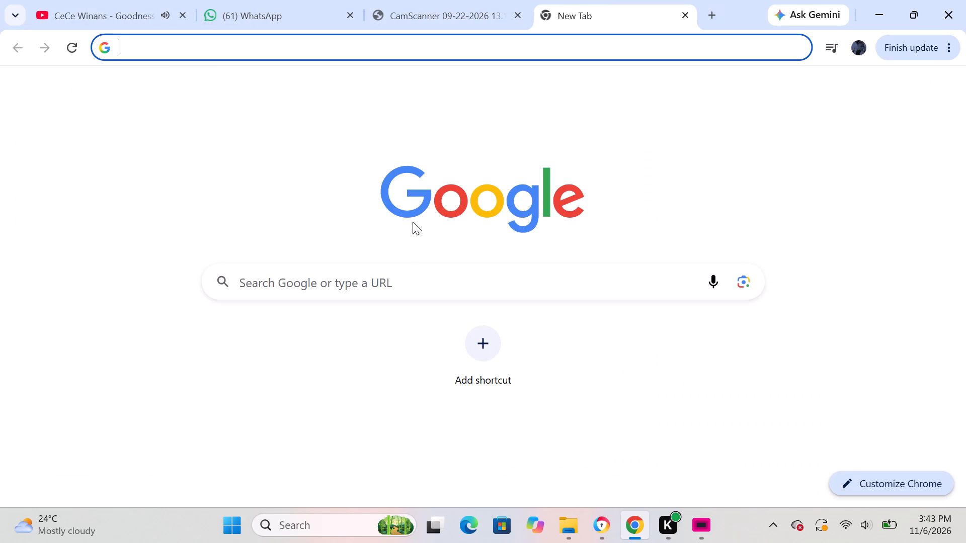
{"action": "left_click", "coordinate": [389, 279]}
{"action": "key", "text": "ctrl+v"}
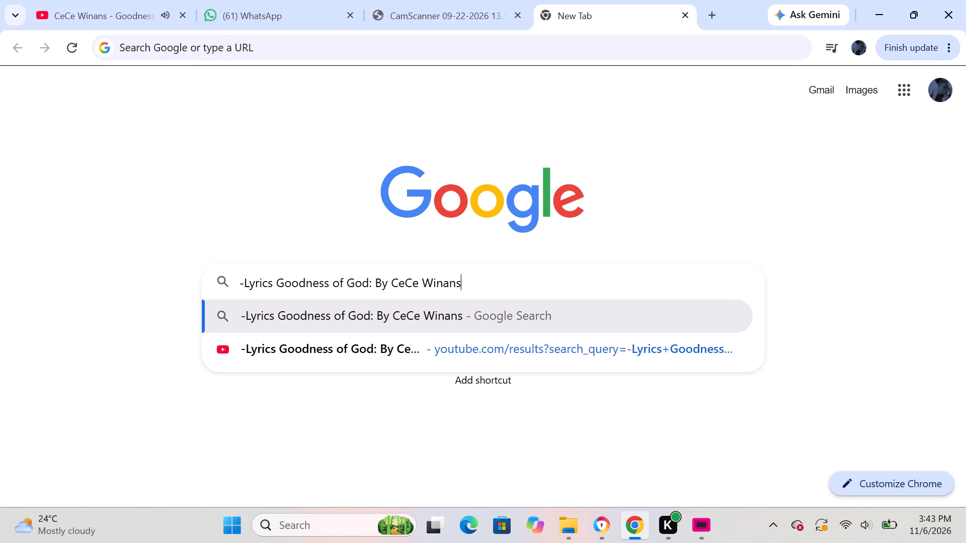
{"action": "left_click", "coordinate": [389, 279]}
{"action": "key", "text": "Return"}
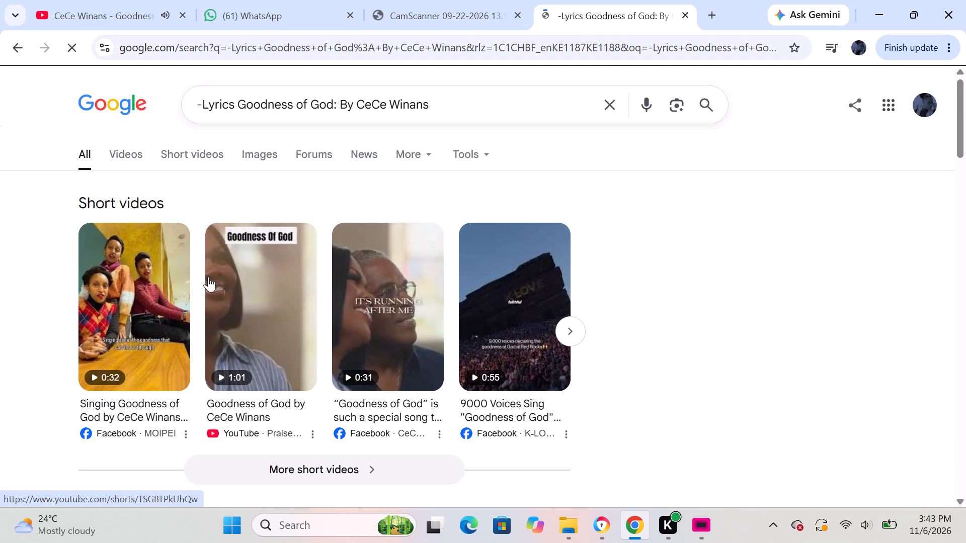
{"action": "scroll", "coordinate": [208, 277], "scroll_direction": "down", "scroll_amount": 8}
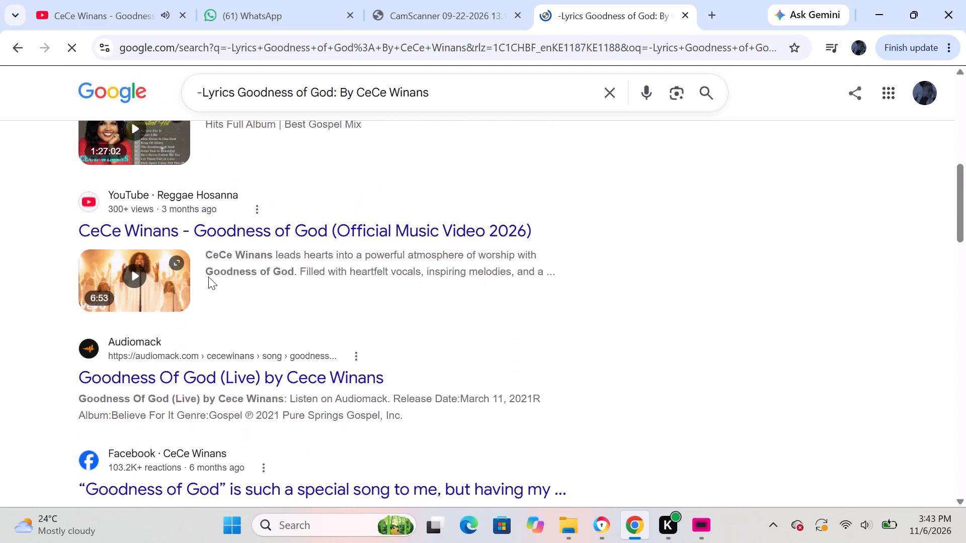
{"action": "scroll", "coordinate": [208, 277], "scroll_direction": "down", "scroll_amount": 2}
Refine the Google query to "-Lyrics of Goodness of God: By CeCe Winans" and look through the results for the song's lyrics.
{"action": "left_click", "coordinate": [235, 92]}
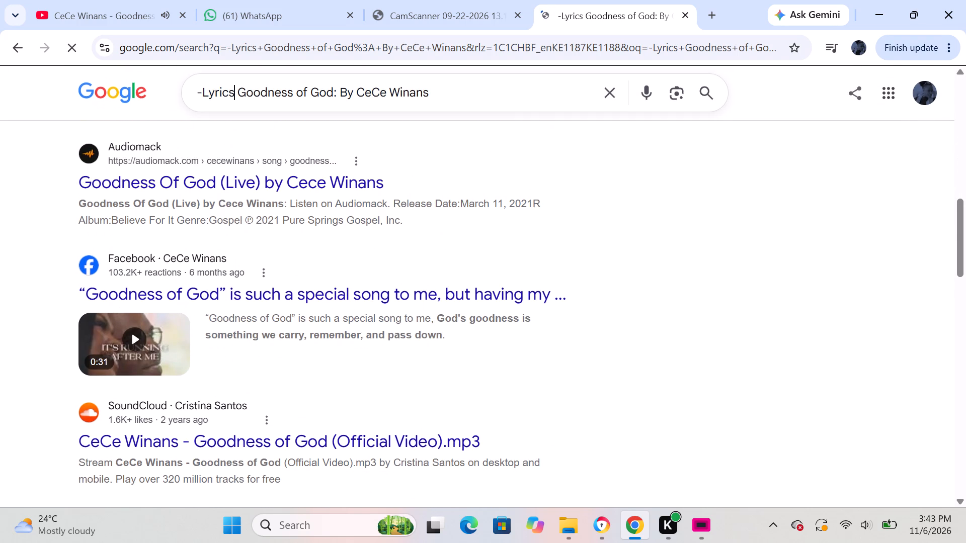
{"action": "key", "text": "space"}
{"action": "type", "text": "of"}
{"action": "key", "text": "space"}
{"action": "key", "text": "Return"}
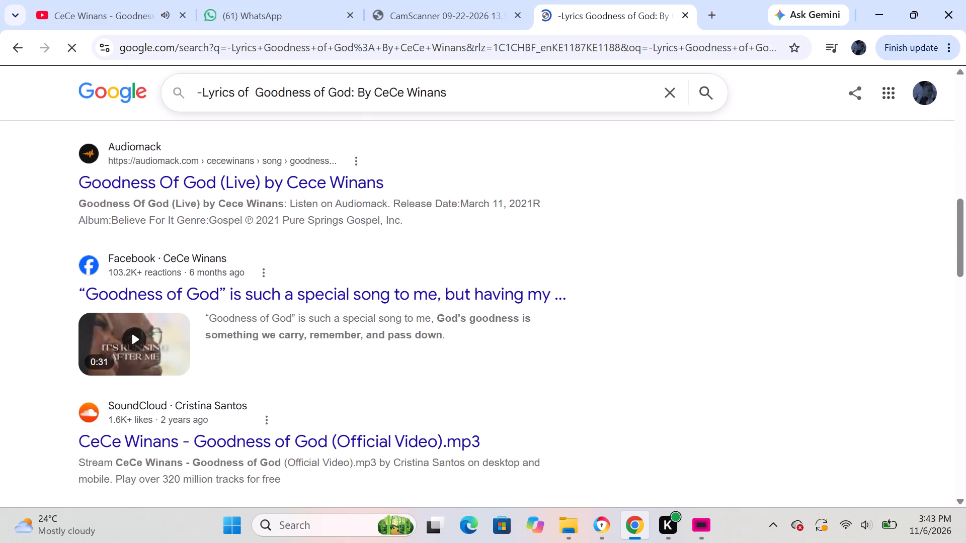
{"action": "key", "text": "Return"}
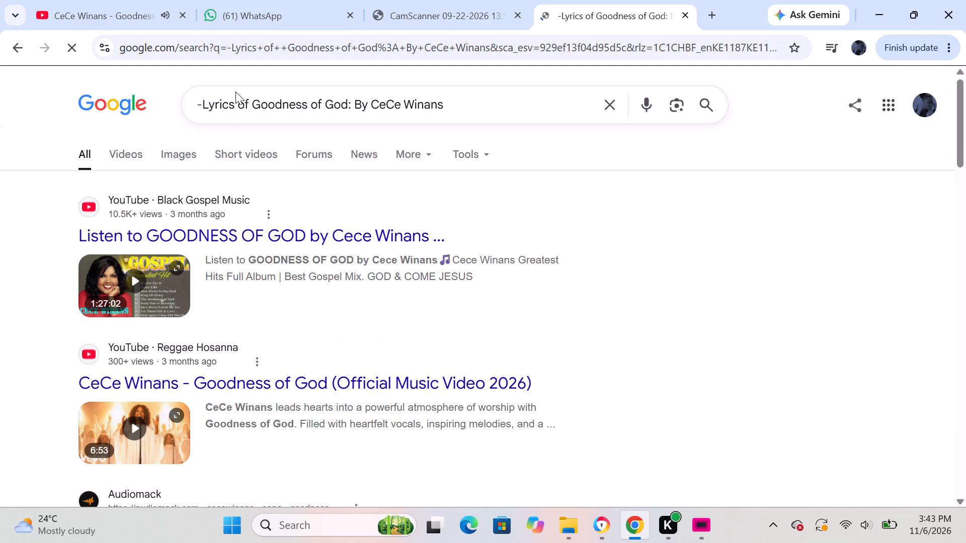
{"action": "scroll", "coordinate": [247, 238], "scroll_direction": "down", "scroll_amount": 5}
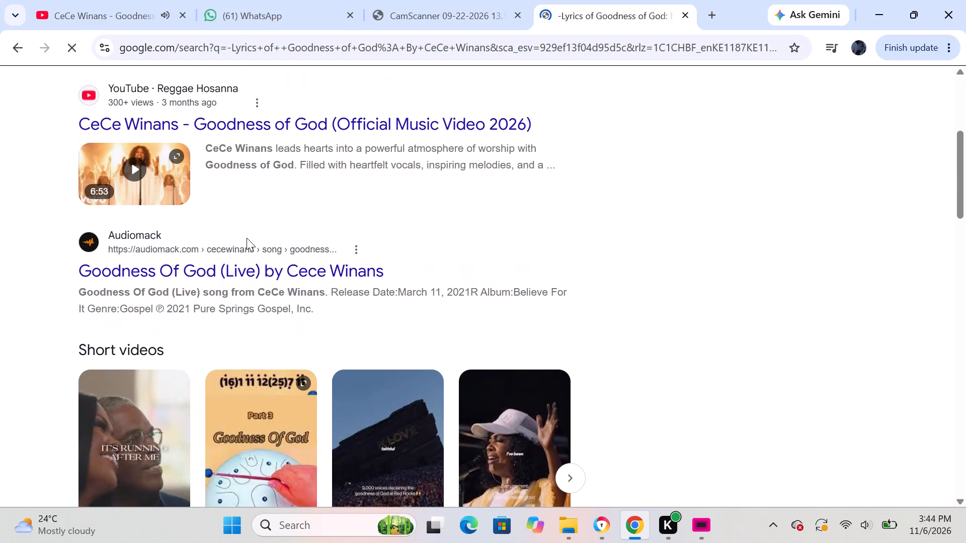
{"action": "scroll", "coordinate": [247, 238], "scroll_direction": "down", "scroll_amount": 8}
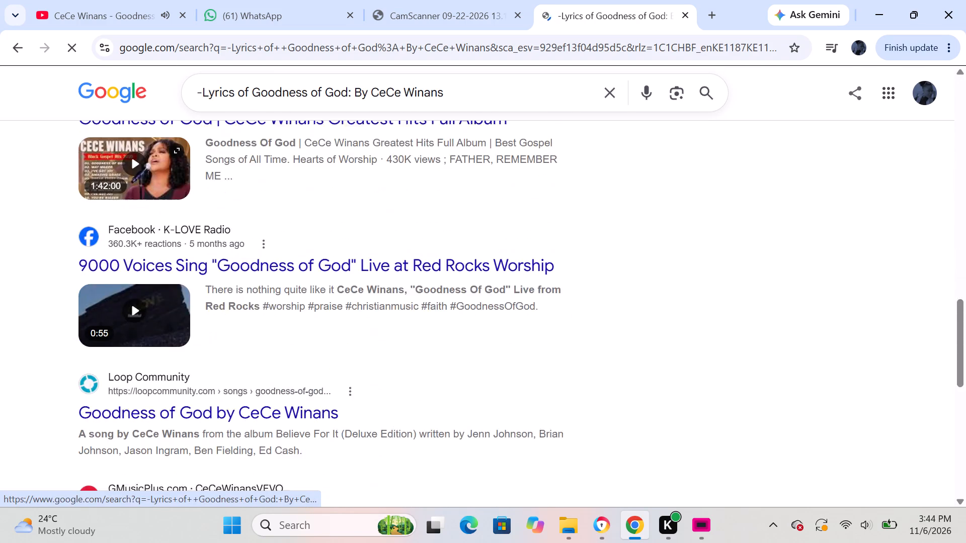
{"action": "scroll", "coordinate": [247, 238], "scroll_direction": "up", "scroll_amount": 2}
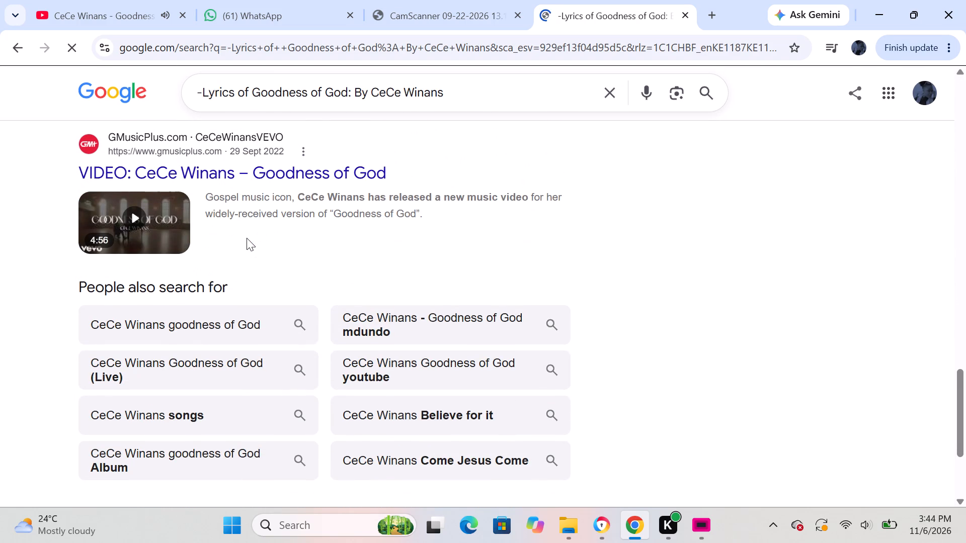
{"action": "scroll", "coordinate": [247, 238], "scroll_direction": "up", "scroll_amount": 6}
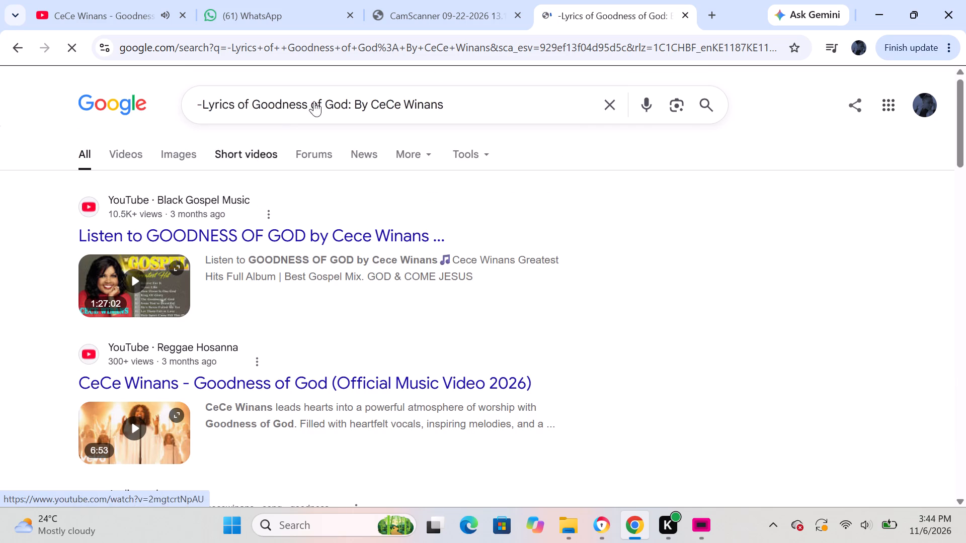
Add "lyrics" to the end of the Google query and search again.
{"action": "left_click", "coordinate": [451, 108]}
{"action": "key", "text": "space"}
{"action": "type", "text": "l"}
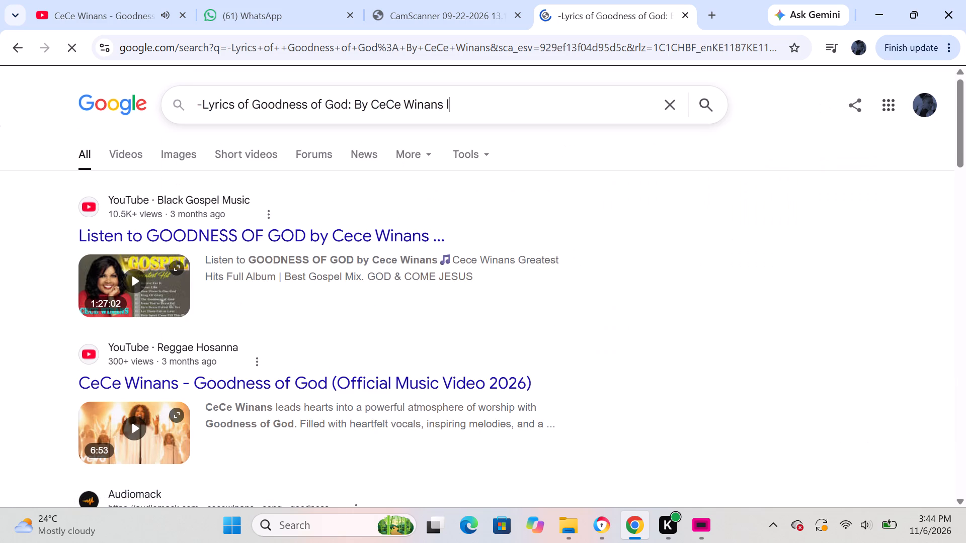
{"action": "type", "text": "yris"}
{"action": "key", "text": "BackSpace"}
{"action": "type", "text": "cs"}
{"action": "key", "text": "Return"}
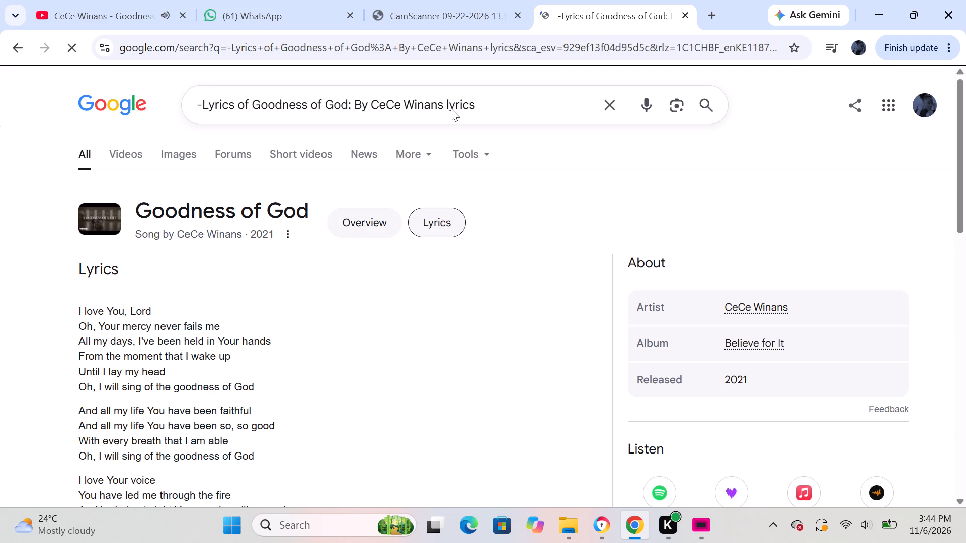
Rewind the CeCe Winans Official Lyric Video on YouTube to about 0:11 to check its opening against the lyrics found.
{"action": "scroll", "coordinate": [321, 222], "scroll_direction": "down", "scroll_amount": 2}
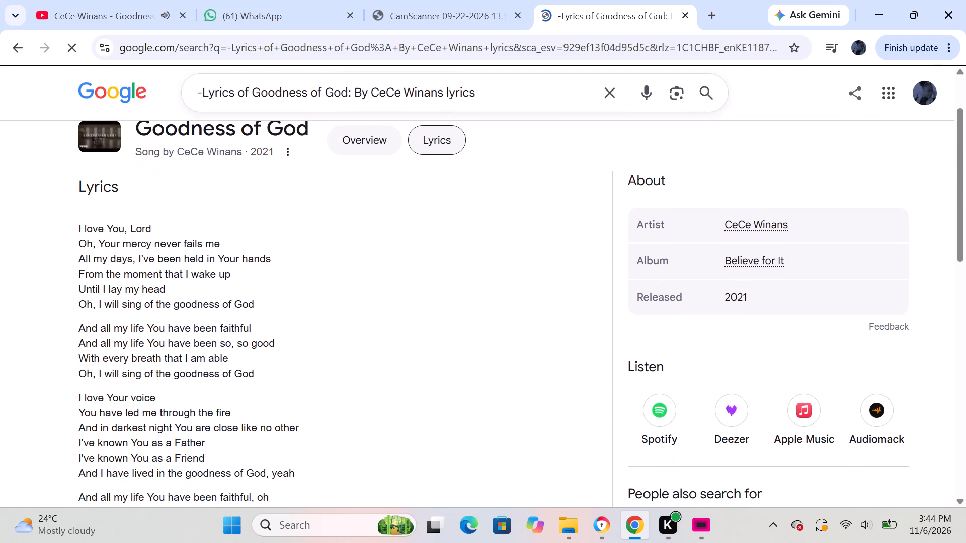
{"action": "left_click", "coordinate": [108, 9]}
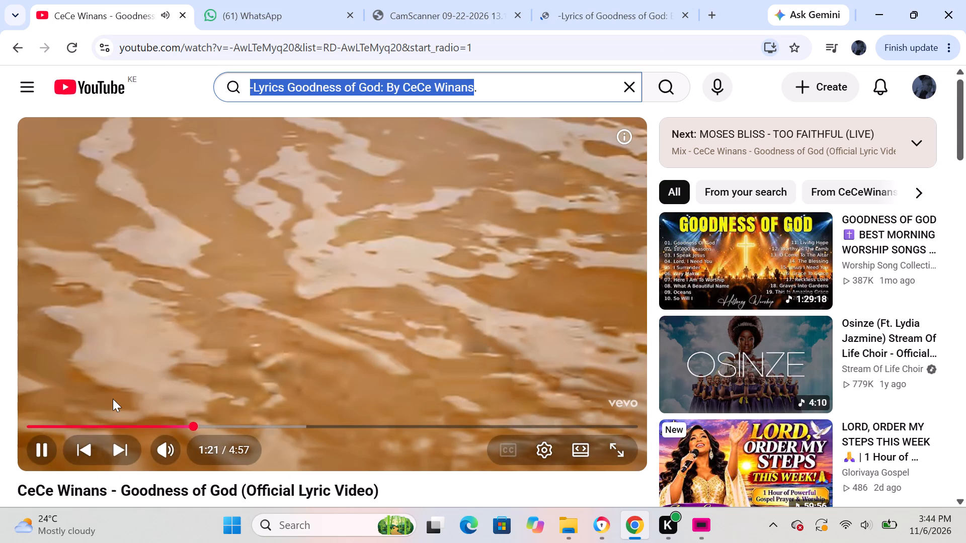
{"action": "left_click_drag", "start_coordinate": [198, 425], "coordinate": [108, 418]}
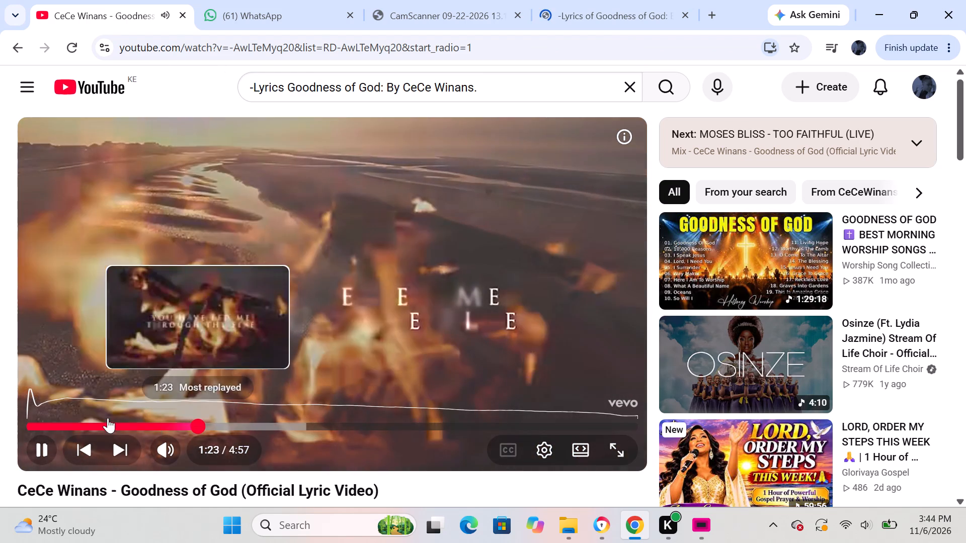
{"action": "left_click_drag", "start_coordinate": [108, 418], "coordinate": [62, 421]}
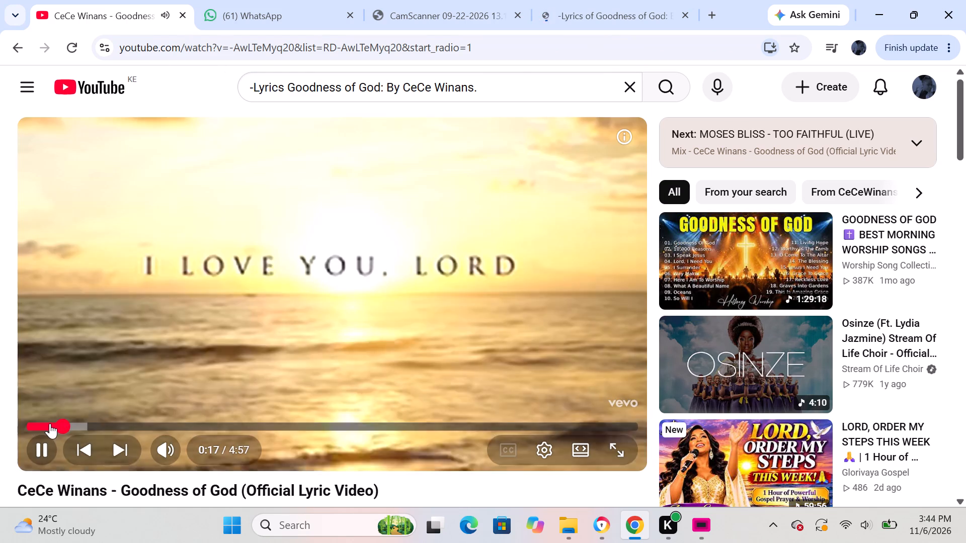
{"action": "left_click", "coordinate": [50, 423]}
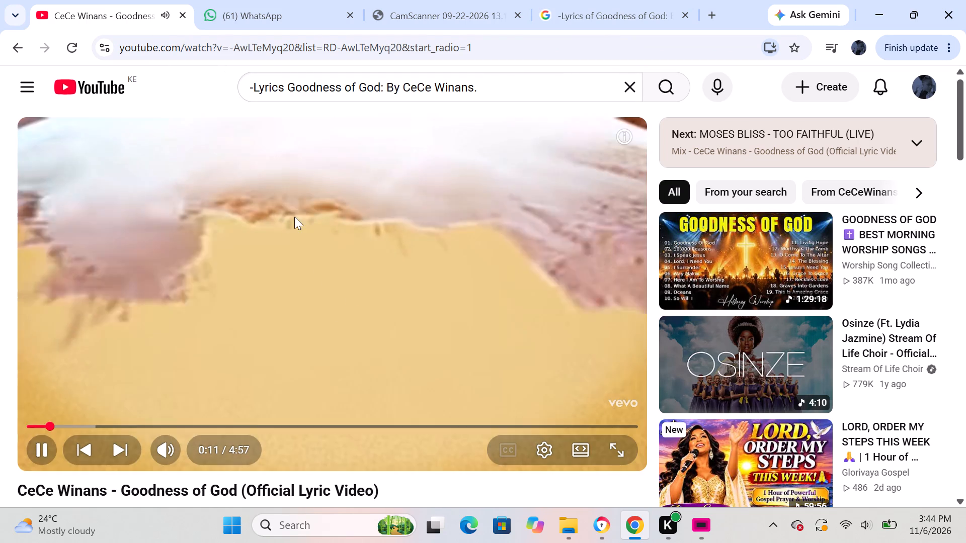
Read through the full "Goodness of God" lyrics in the Google results, from the first verse to the closing lines.
{"action": "left_click", "coordinate": [579, 17]}
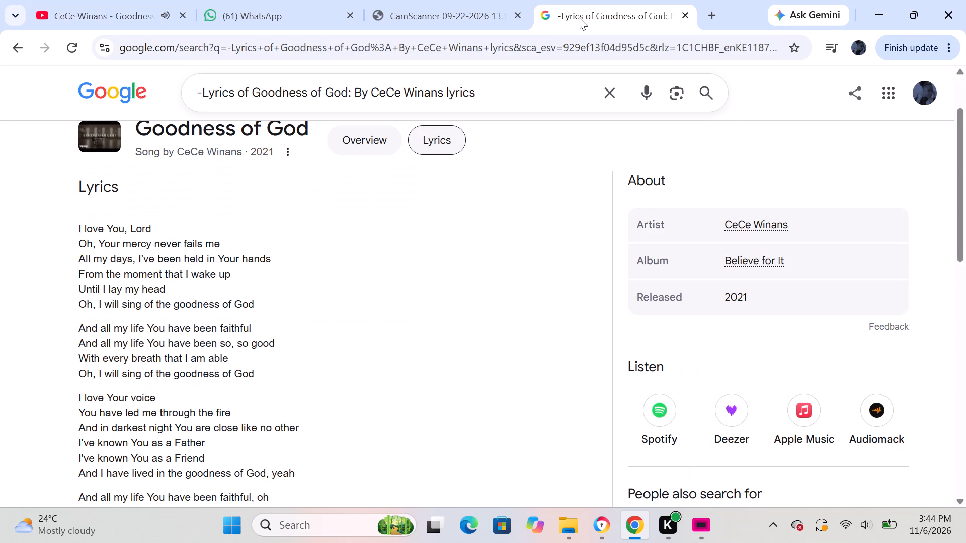
{"action": "scroll", "coordinate": [390, 166], "scroll_direction": "right", "scroll_amount": 1}
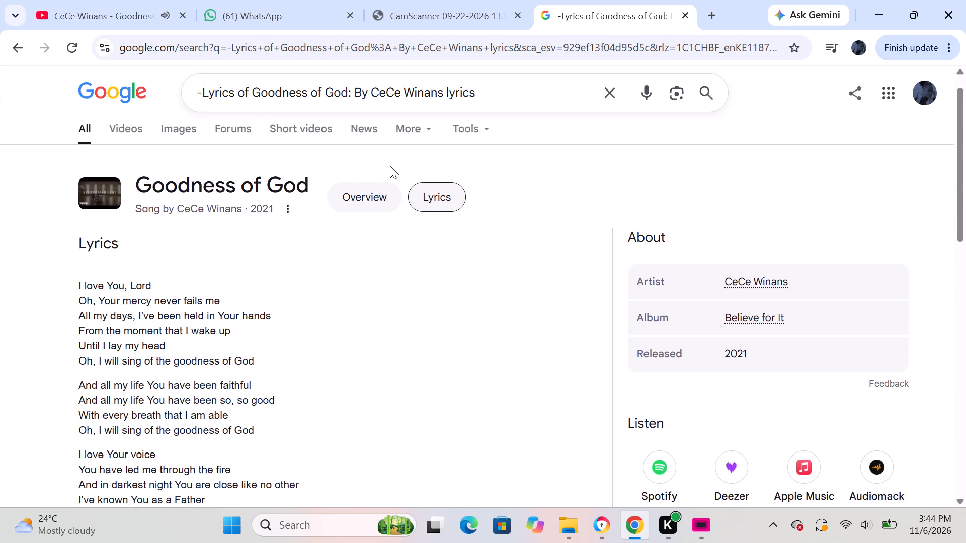
{"action": "scroll", "coordinate": [390, 166], "scroll_direction": "right", "scroll_amount": 1}
{"action": "scroll", "coordinate": [390, 166], "scroll_direction": "down", "scroll_amount": 1}
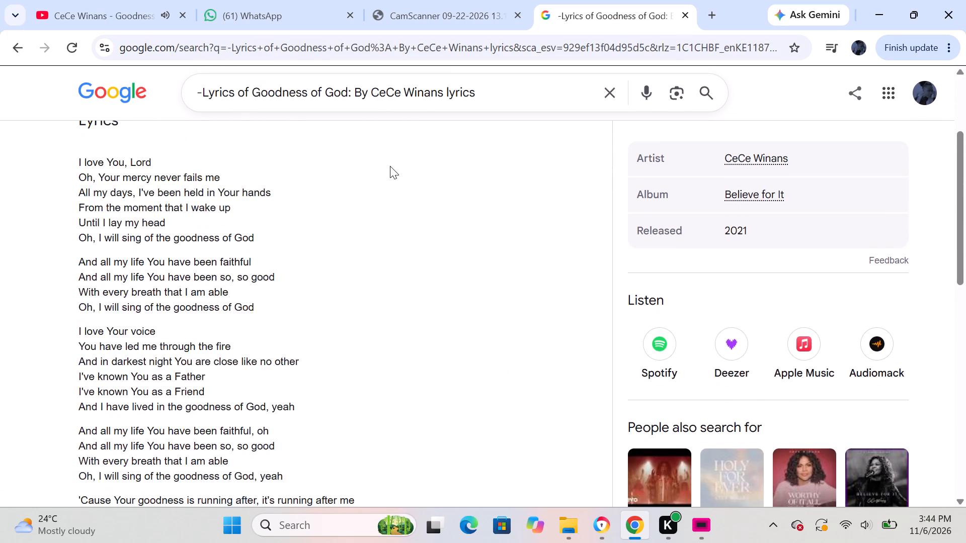
{"action": "scroll", "coordinate": [390, 166], "scroll_direction": "down", "scroll_amount": 1}
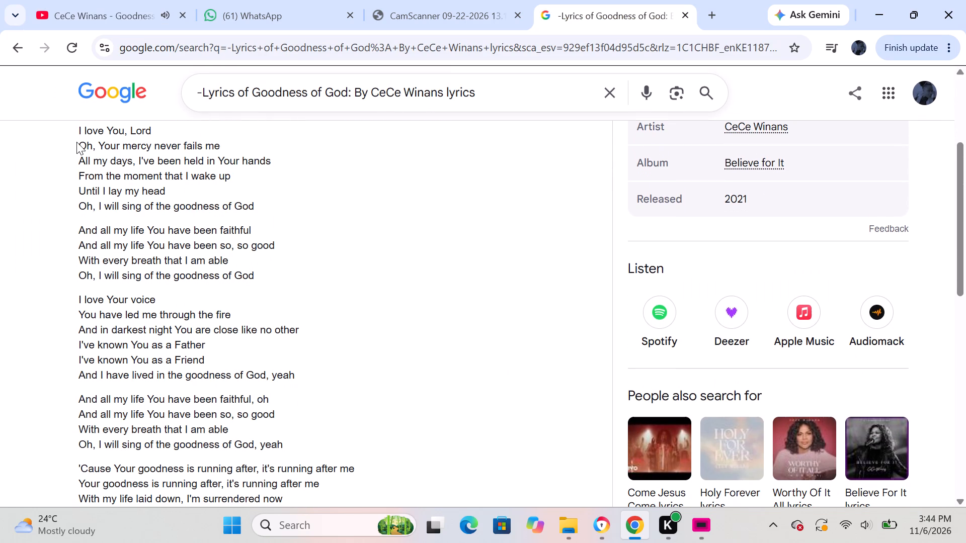
{"action": "scroll", "coordinate": [127, 167], "scroll_direction": "up", "scroll_amount": 9}
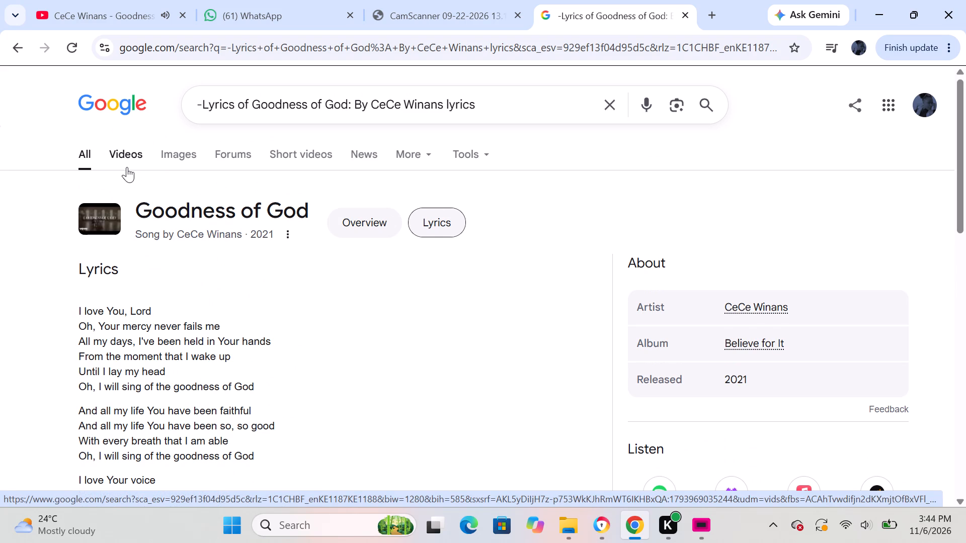
{"action": "scroll", "coordinate": [127, 167], "scroll_direction": "down", "scroll_amount": 3}
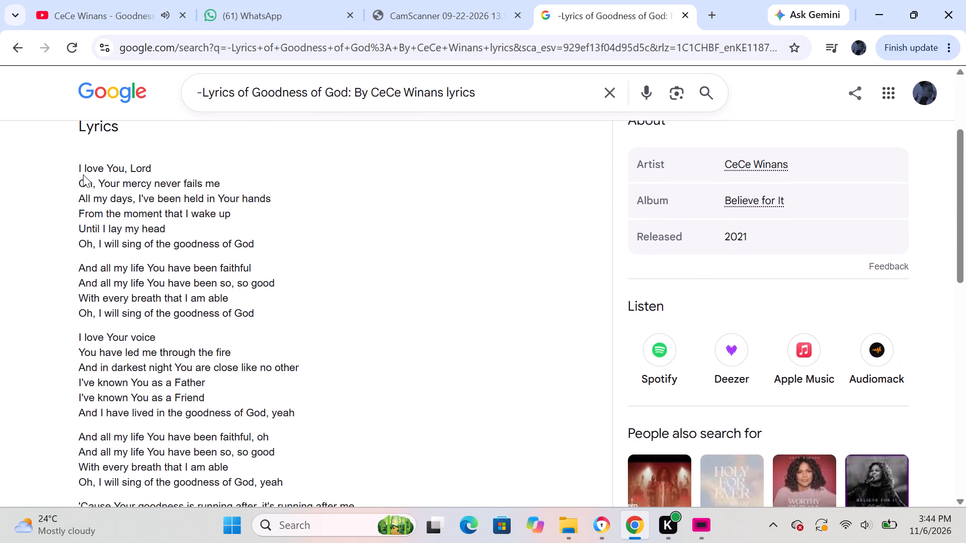
{"action": "scroll", "coordinate": [80, 163], "scroll_direction": "down", "scroll_amount": 4}
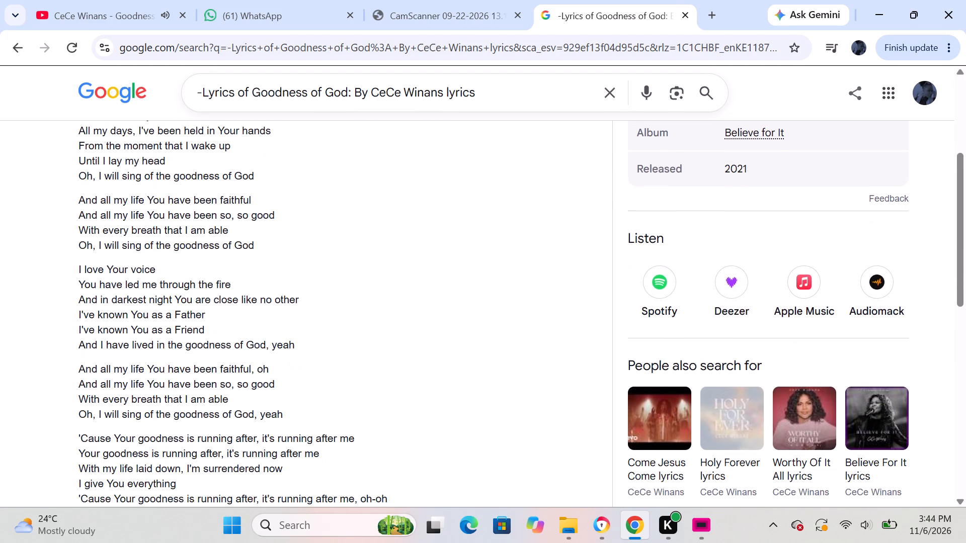
{"action": "scroll", "coordinate": [80, 163], "scroll_direction": "down", "scroll_amount": 5}
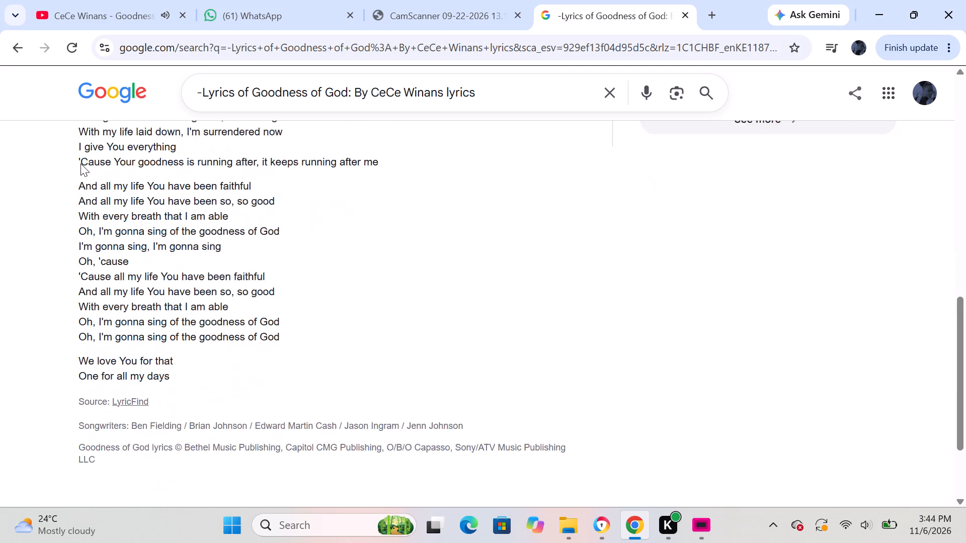
{"action": "scroll", "coordinate": [80, 163], "scroll_direction": "down", "scroll_amount": 1}
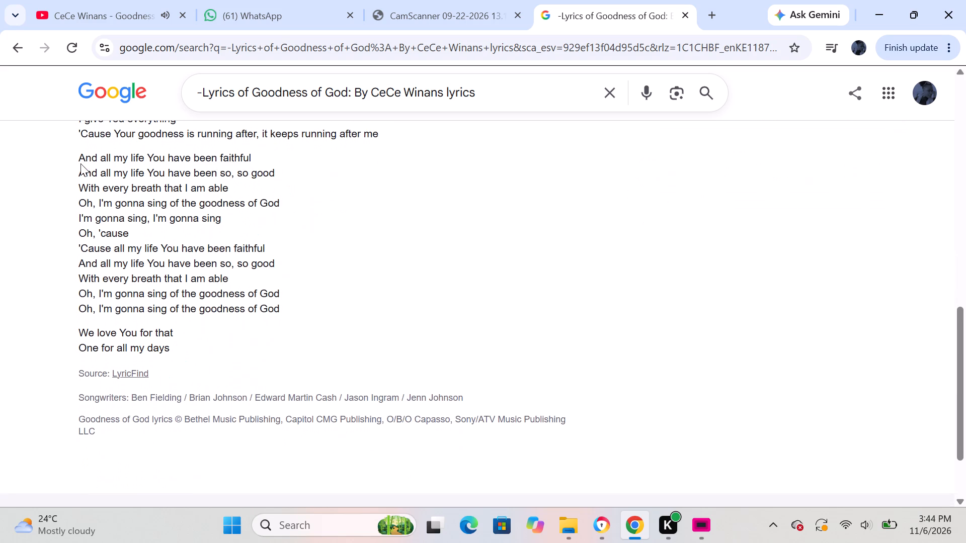
{"action": "scroll", "coordinate": [80, 163], "scroll_direction": "up", "scroll_amount": 7}
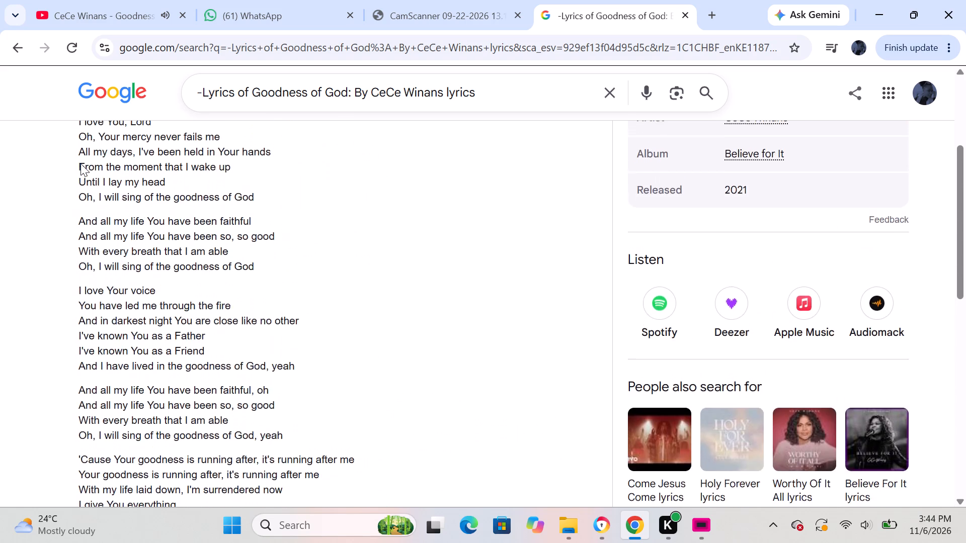
{"action": "scroll", "coordinate": [80, 163], "scroll_direction": "up", "scroll_amount": 4}
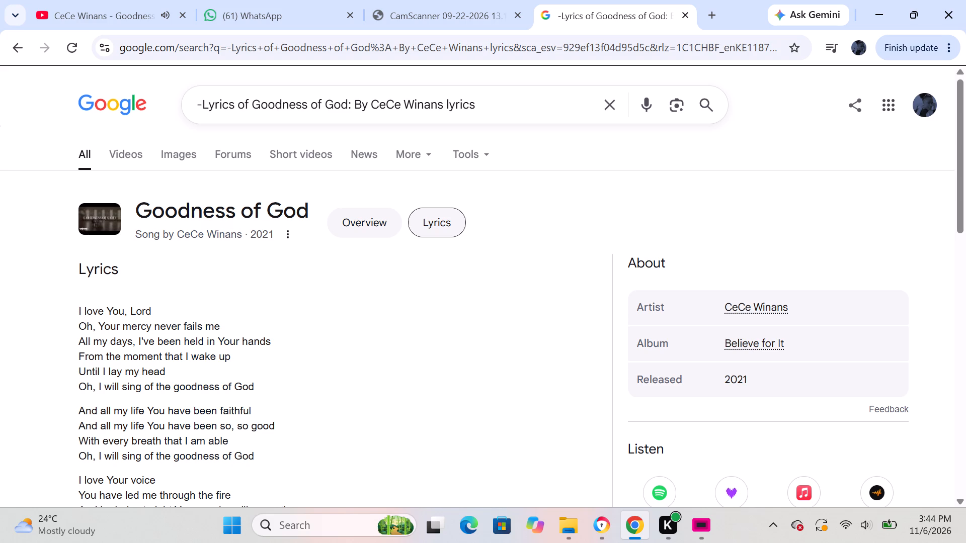
Copy the full Google lyrics, from "I love You, Lord" to "One for all my days".
{"action": "left_click_drag", "start_coordinate": [78, 312], "coordinate": [189, 467]}
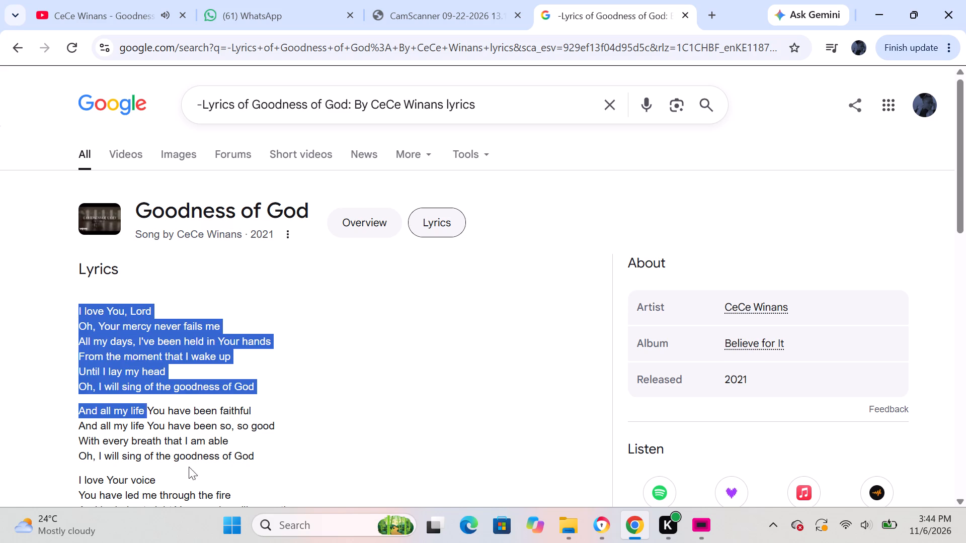
{"action": "left_click_drag", "start_coordinate": [189, 467], "coordinate": [226, 256]}
{"action": "key", "text": "ctrl+c"}
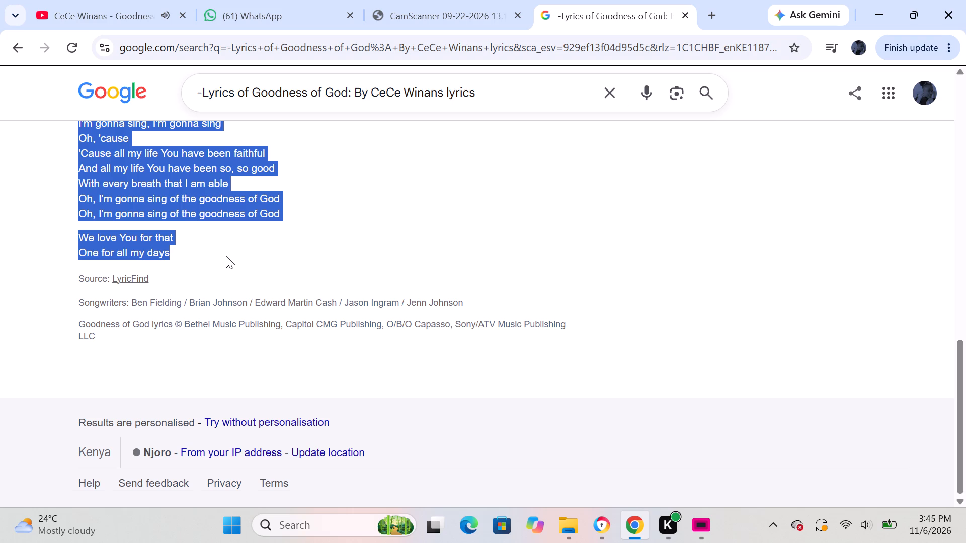
Rewind the Official Lyric Video on YouTube to its opening verse to compare the wording.
{"action": "left_click", "coordinate": [125, 0]}
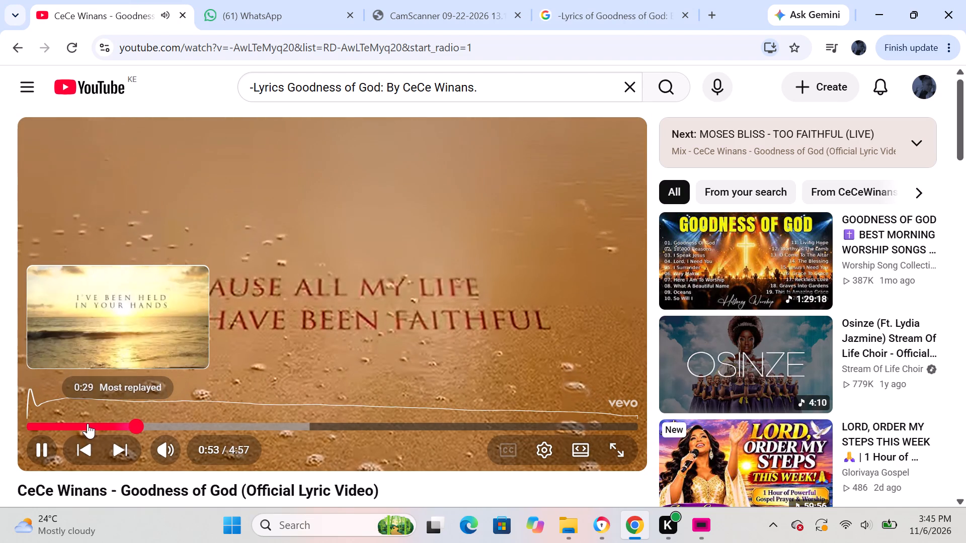
{"action": "left_click", "coordinate": [83, 423]}
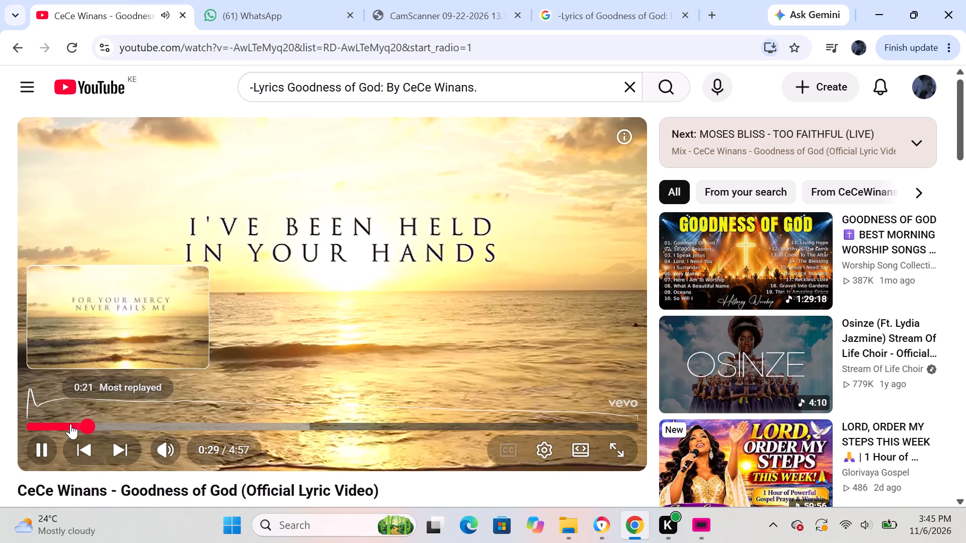
{"action": "left_click", "coordinate": [70, 424]}
{"action": "left_click", "coordinate": [64, 426]}
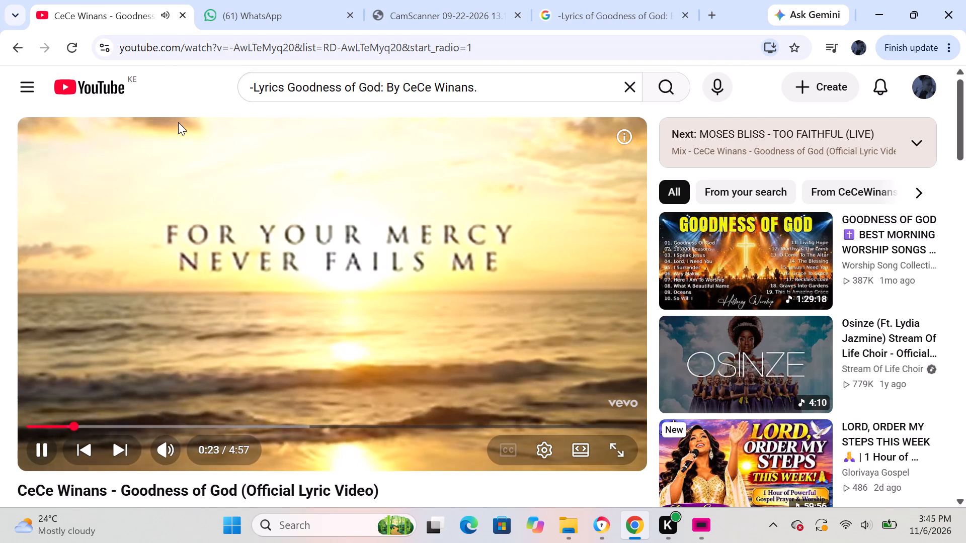
Return to the YouTube search results and play "Goodness of God-Cece Winans Lyrics" by SOX MAN GH from the start.
{"action": "left_click", "coordinate": [20, 41]}
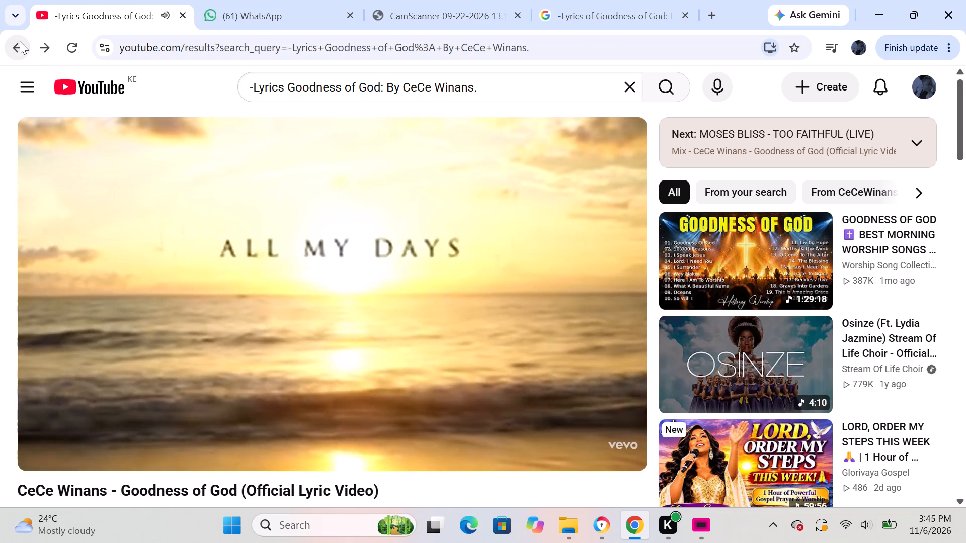
{"action": "scroll", "coordinate": [232, 230], "scroll_direction": "up", "scroll_amount": 4}
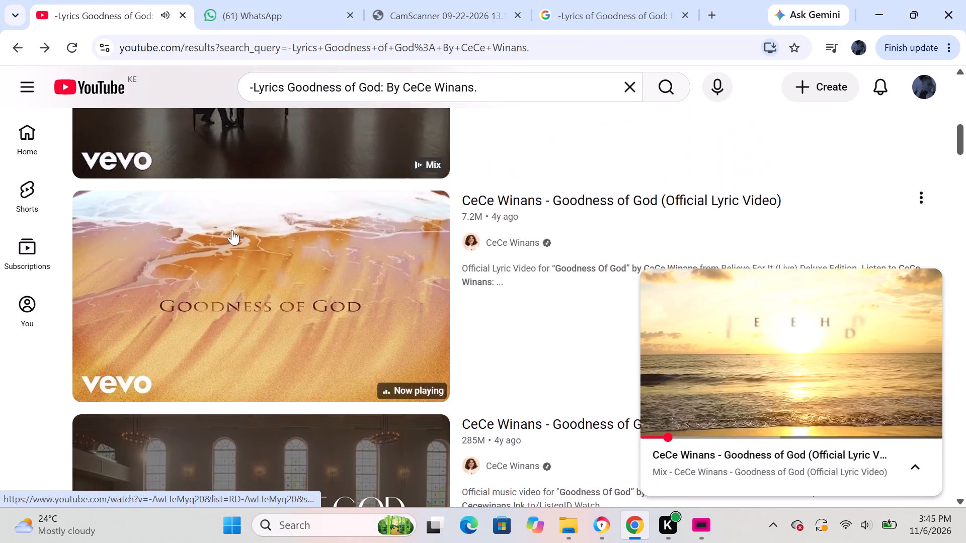
{"action": "scroll", "coordinate": [232, 230], "scroll_direction": "up", "scroll_amount": 4}
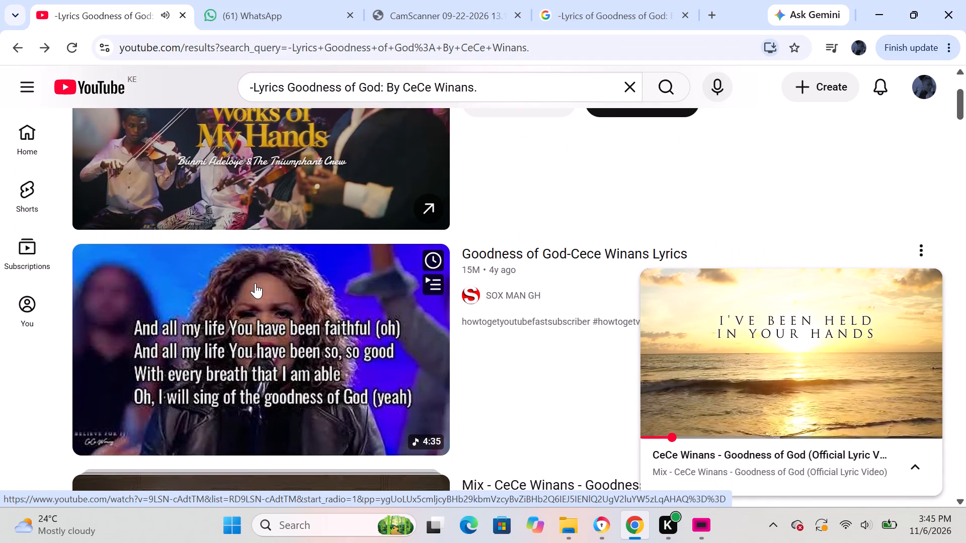
{"action": "double_click", "coordinate": [255, 283]}
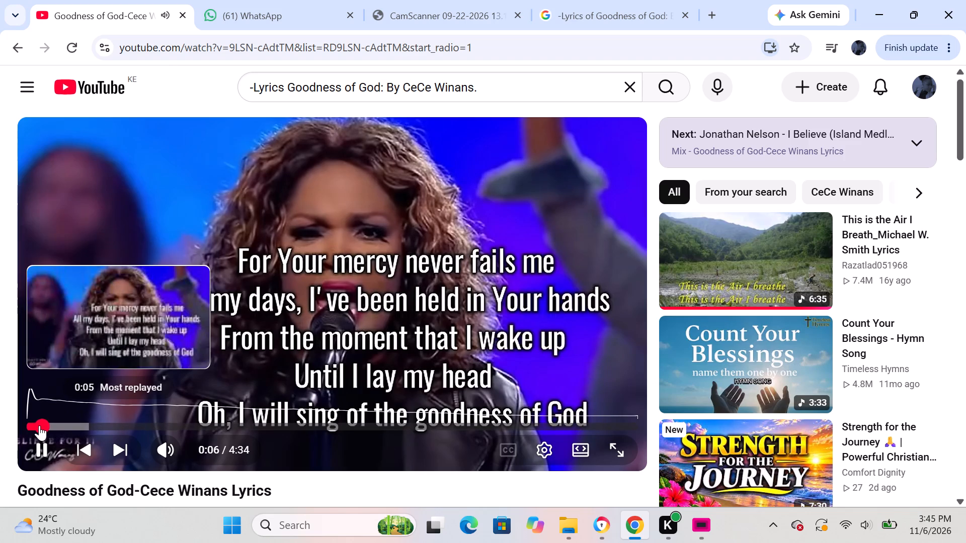
{"action": "left_click_drag", "start_coordinate": [39, 425], "coordinate": [19, 424]}
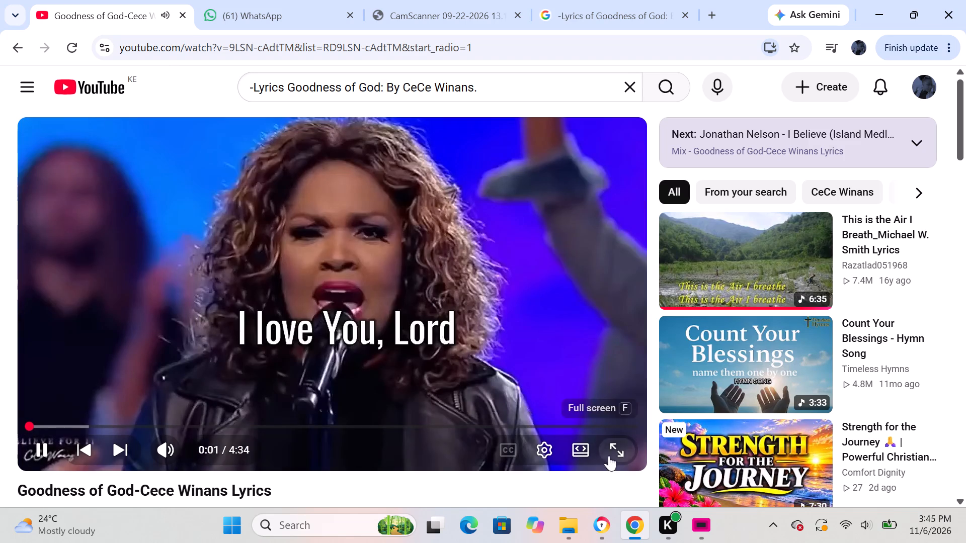
Switch to FreeShow, clear the stray letter from the new show's Quick lyrics, and try to insert the copied lyrics.
{"action": "left_click", "coordinate": [705, 535]}
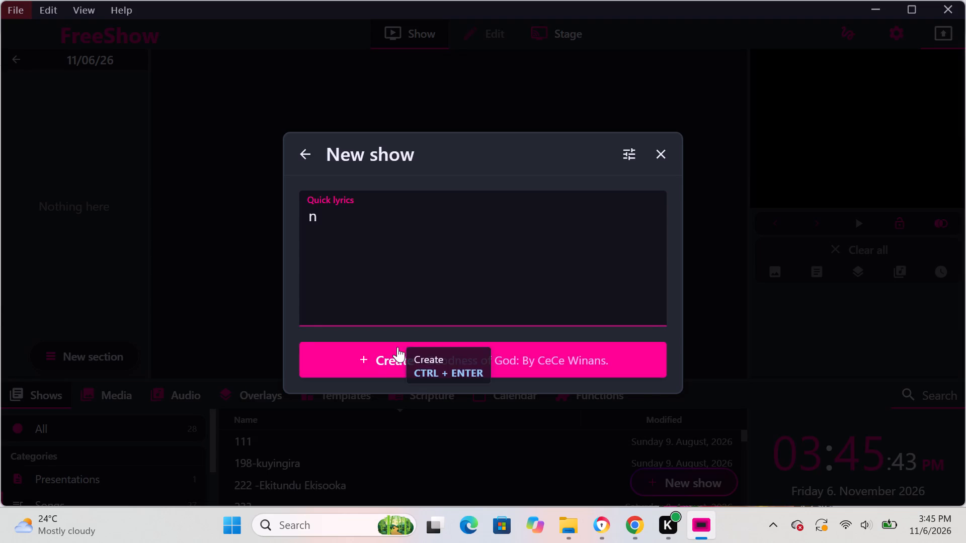
{"action": "key", "text": "BackSpace"}
{"action": "key", "text": "ctrl+p"}
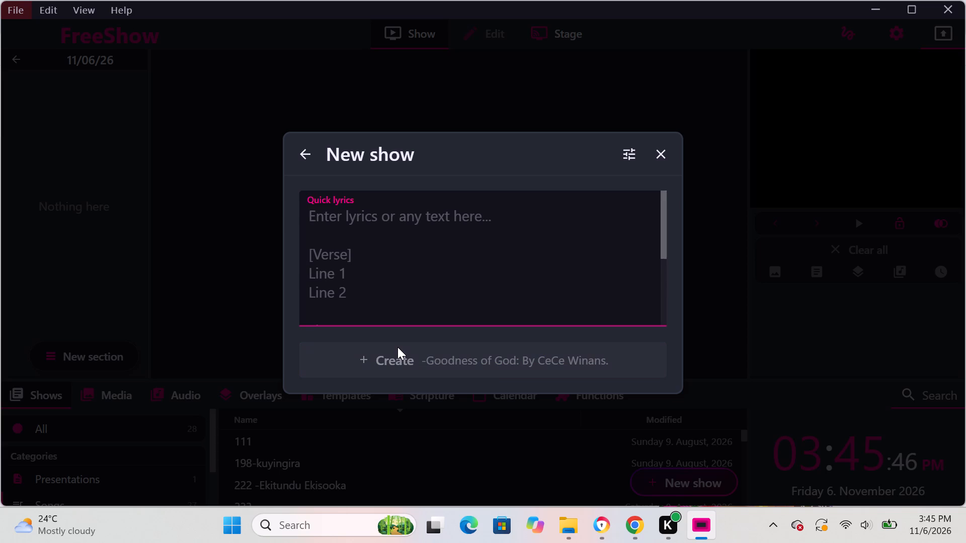
{"action": "key", "text": "ctrl+p"}
Switch back to the Google results in Chrome and recopy the full lyrics, from "I love You, Lord" to "One for all my days".
{"action": "left_click", "coordinate": [639, 532]}
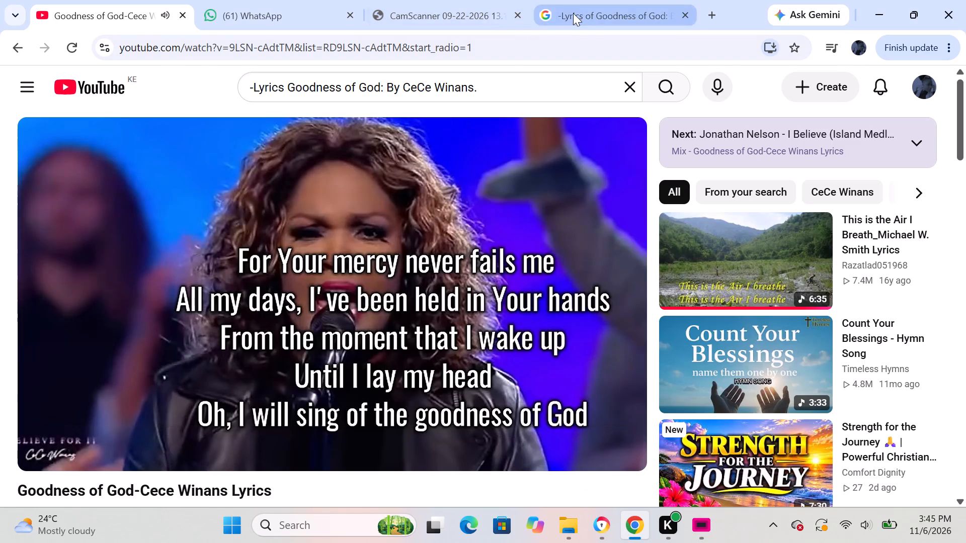
{"action": "left_click", "coordinate": [573, 13]}
{"action": "key", "text": "ctrl+c"}
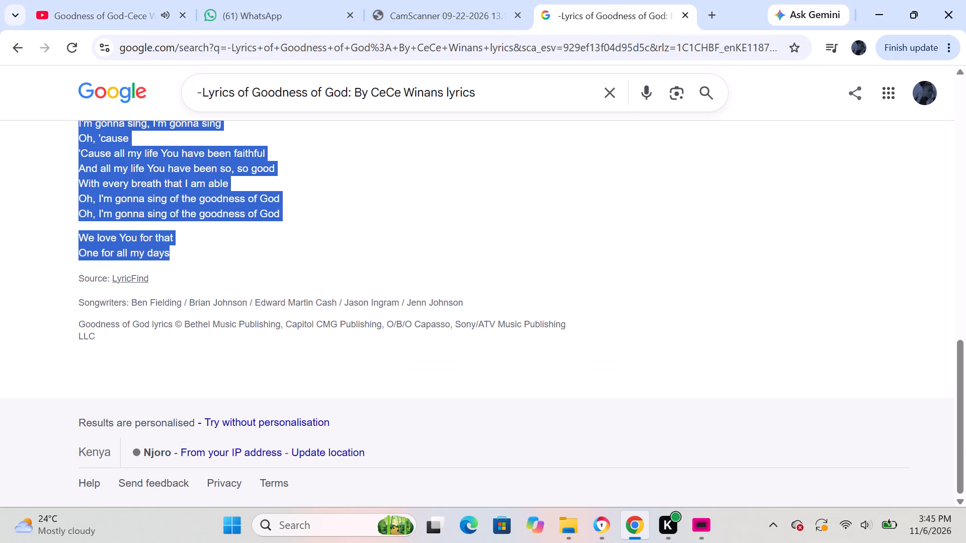
{"action": "left_click", "coordinate": [284, 239]}
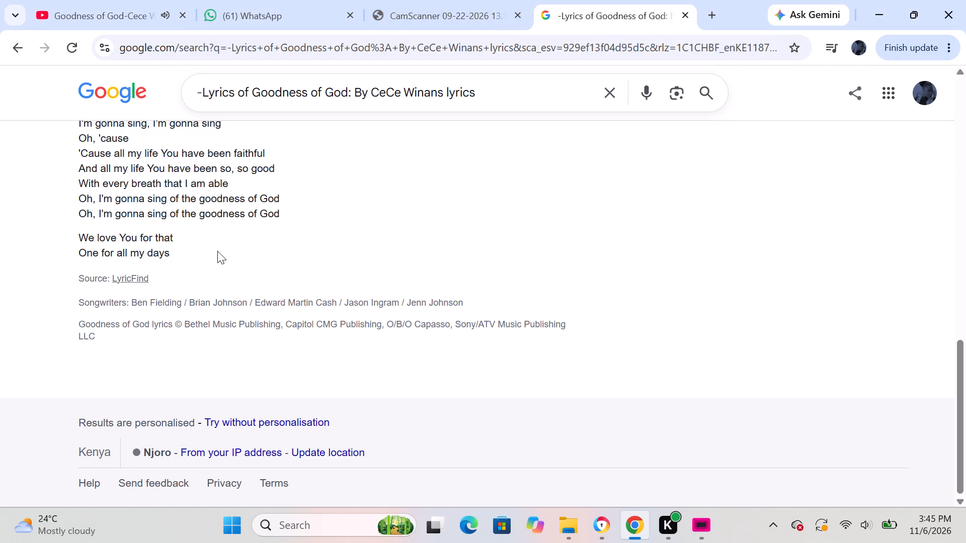
{"action": "left_click", "coordinate": [173, 255]}
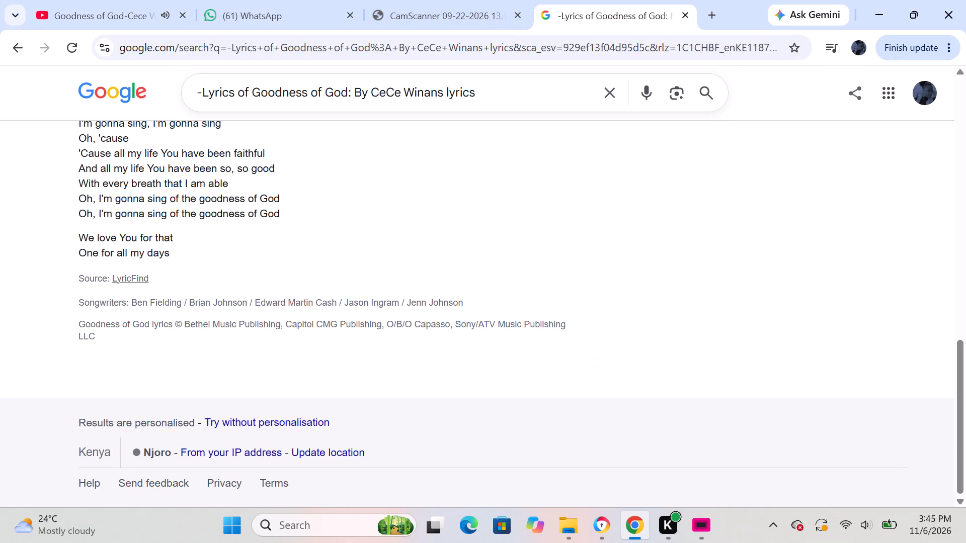
{"action": "left_click", "coordinate": [167, 255]}
{"action": "left_click_drag", "start_coordinate": [167, 255], "coordinate": [116, 158]}
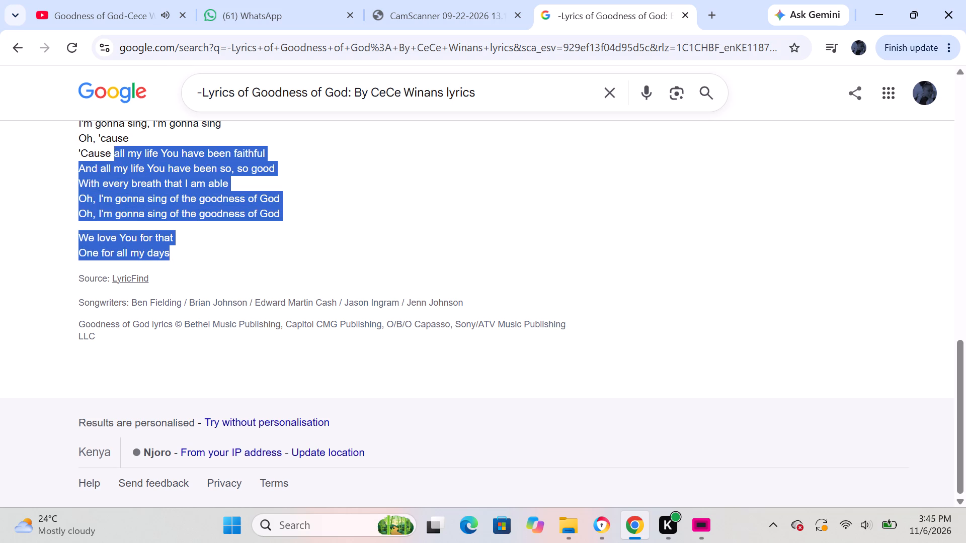
{"action": "left_click_drag", "start_coordinate": [116, 158], "coordinate": [123, 252]}
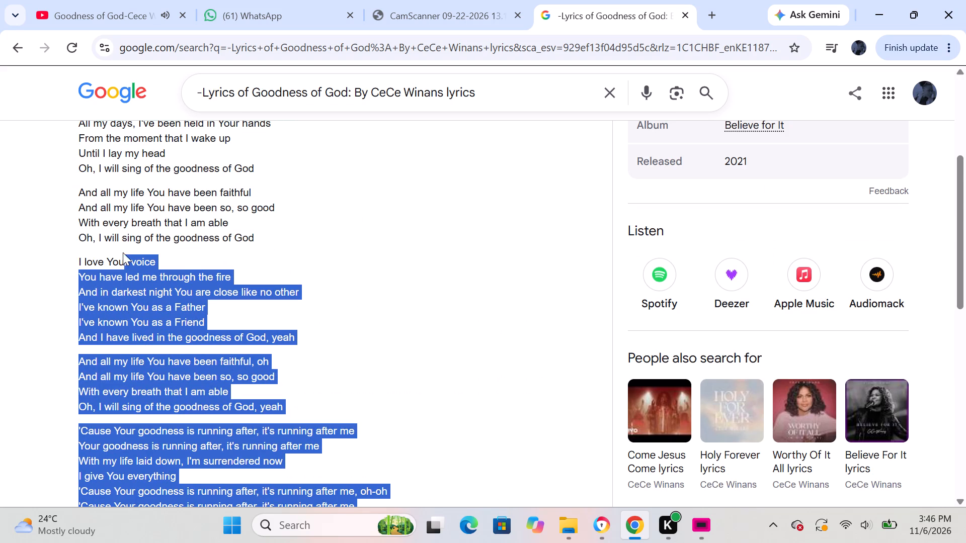
{"action": "left_click_drag", "start_coordinate": [123, 252], "coordinate": [89, 264]}
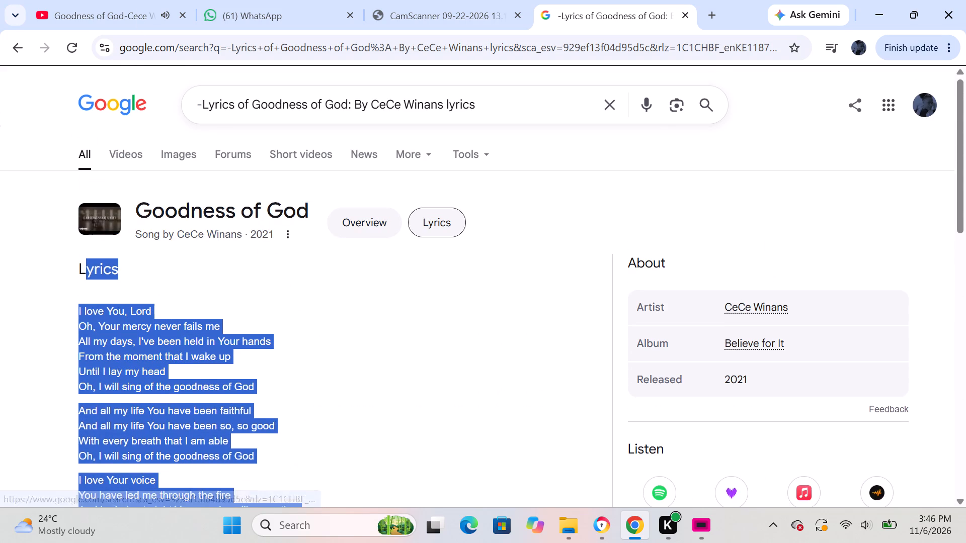
{"action": "left_click_drag", "start_coordinate": [89, 264], "coordinate": [72, 300]}
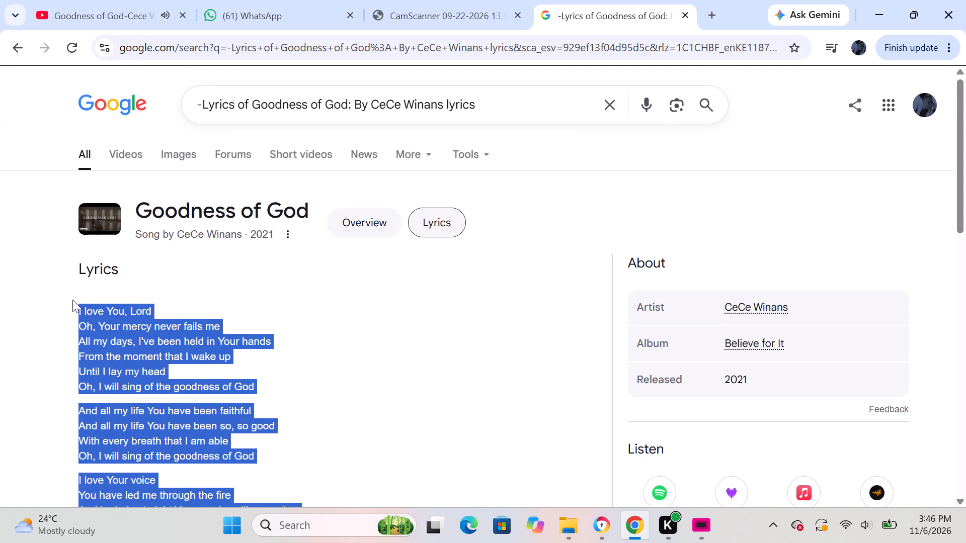
{"action": "key", "text": "ctrl+c"}
{"action": "left_click", "coordinate": [72, 300]}
{"action": "key", "text": "ctrl+c"}
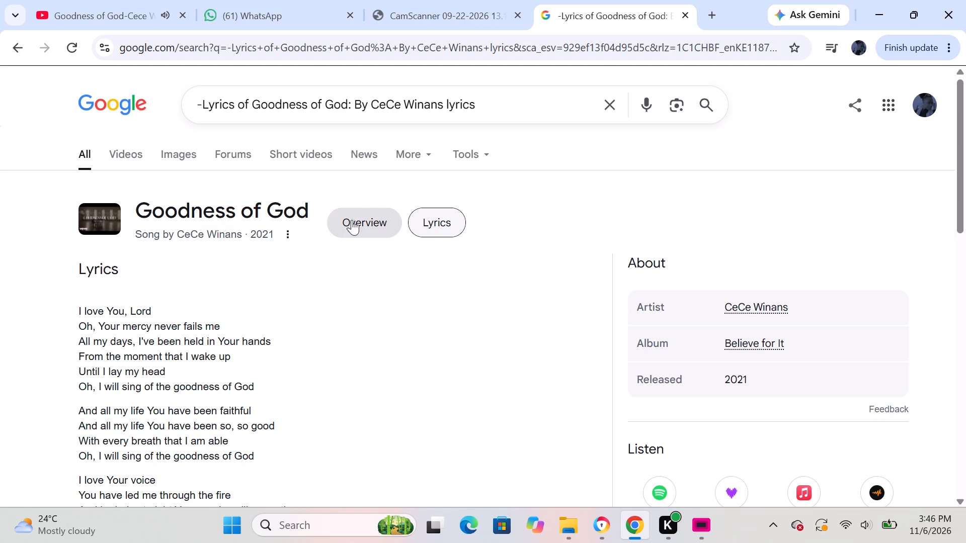
Paste the copied lyrics into the new show's Quick lyrics in FreeShow.
{"action": "left_click", "coordinate": [700, 536]}
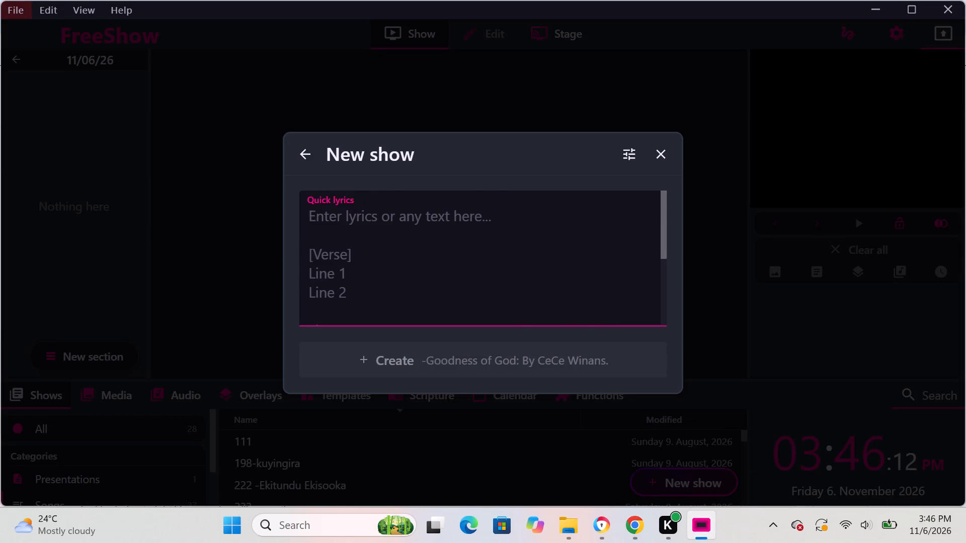
{"action": "key", "text": "ctrl+v"}
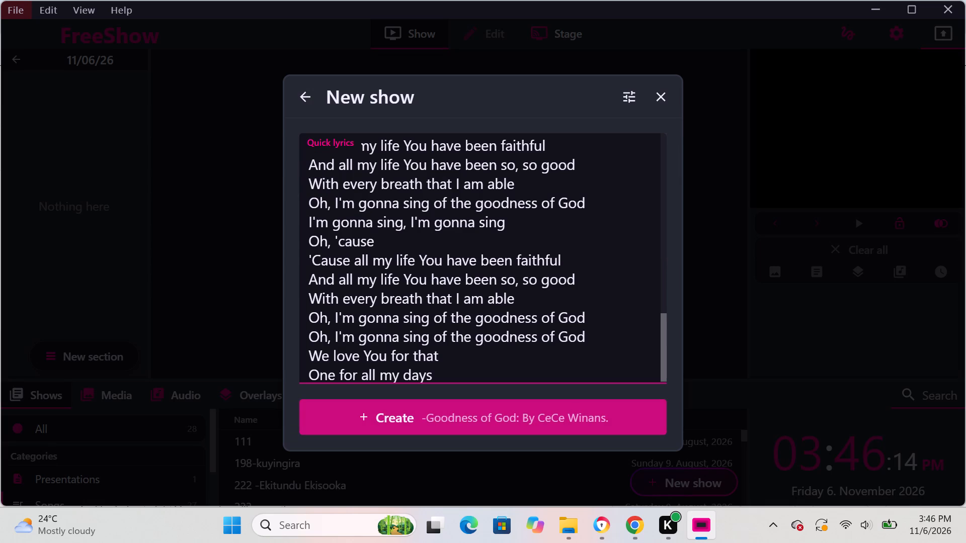
Return to the "Goodness of God-Cece Winans Lyrics" video on YouTube and rewind to replay the passage around the first chorus.
{"action": "left_click", "coordinate": [646, 530]}
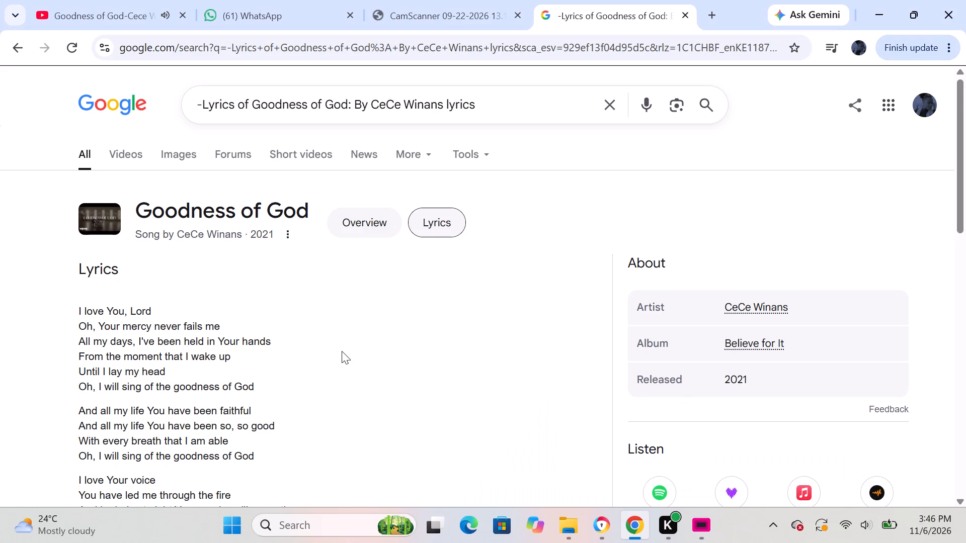
{"action": "left_click", "coordinate": [91, 17]}
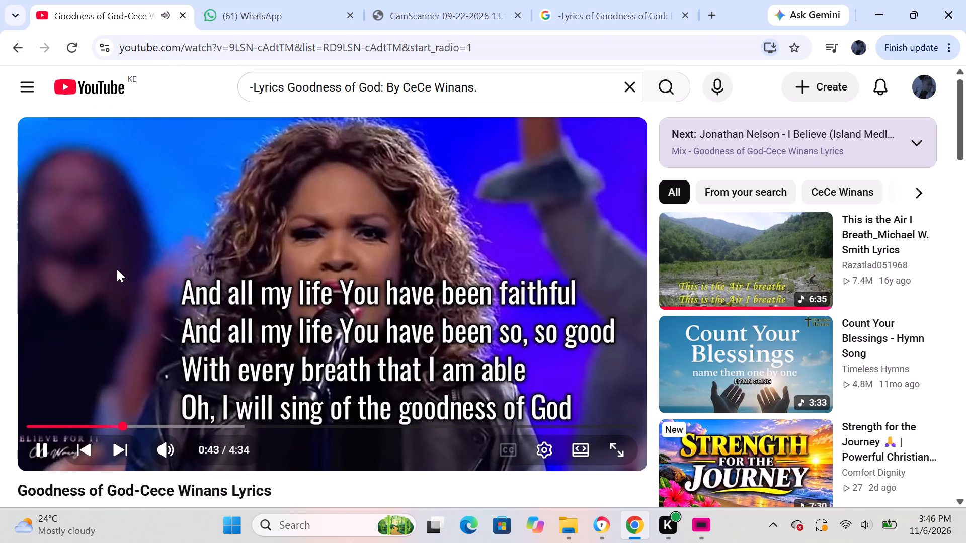
{"action": "left_click", "coordinate": [125, 424]}
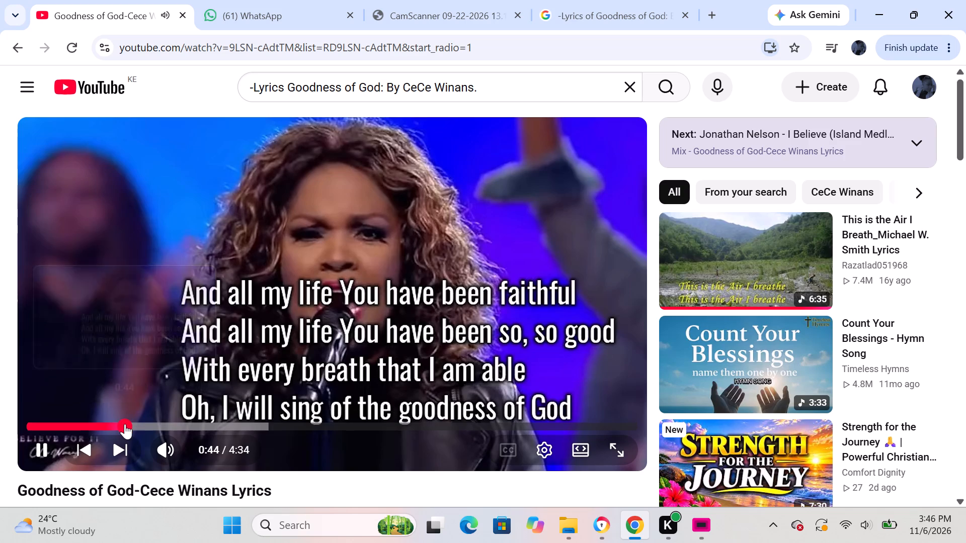
{"action": "left_click", "coordinate": [125, 424]}
{"action": "key", "text": "space"}
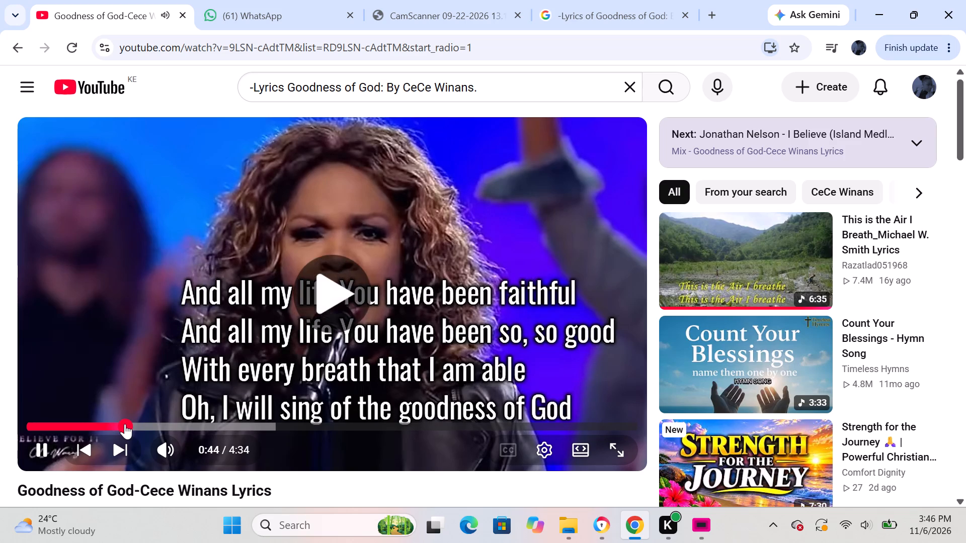
{"action": "left_click", "coordinate": [105, 429]}
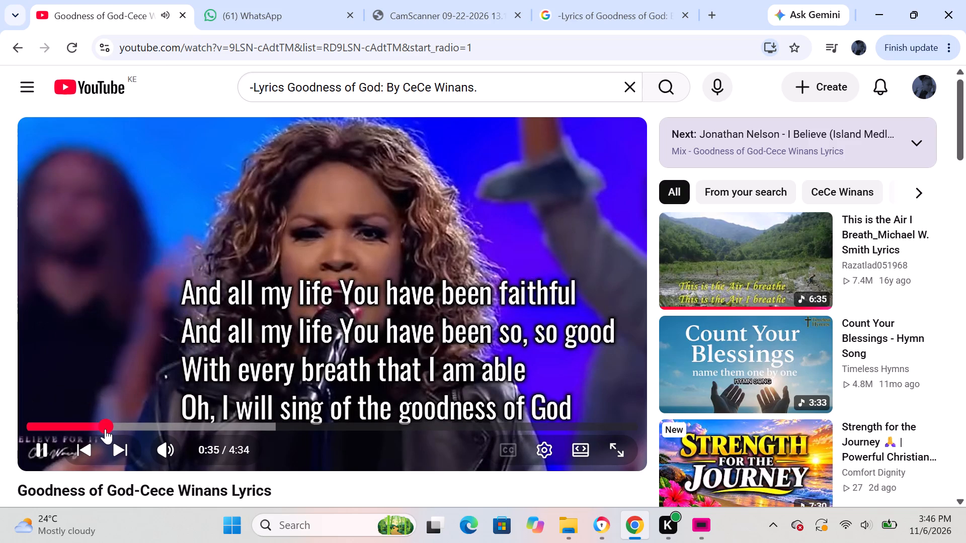
{"action": "left_click", "coordinate": [92, 426]}
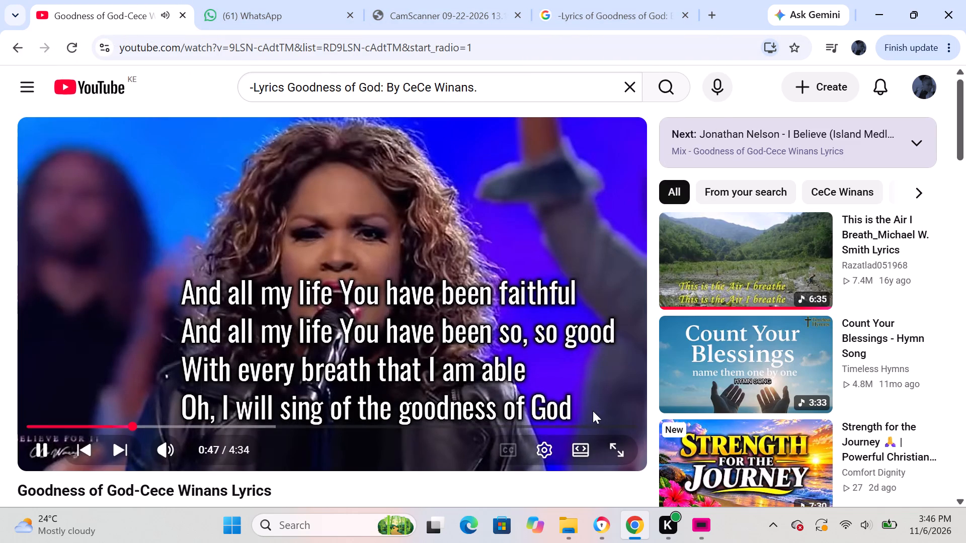
Check the opening lines of FreeShow's Quick lyrics against the YouTube lyrics video, replaying it from the start.
{"action": "left_click", "coordinate": [708, 535]}
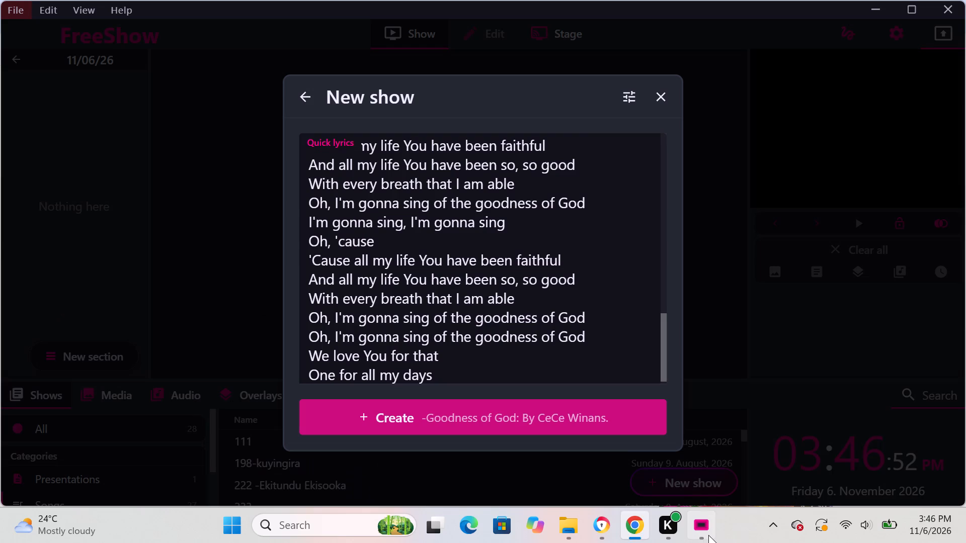
{"action": "scroll", "coordinate": [490, 252], "scroll_direction": "up", "scroll_amount": 6}
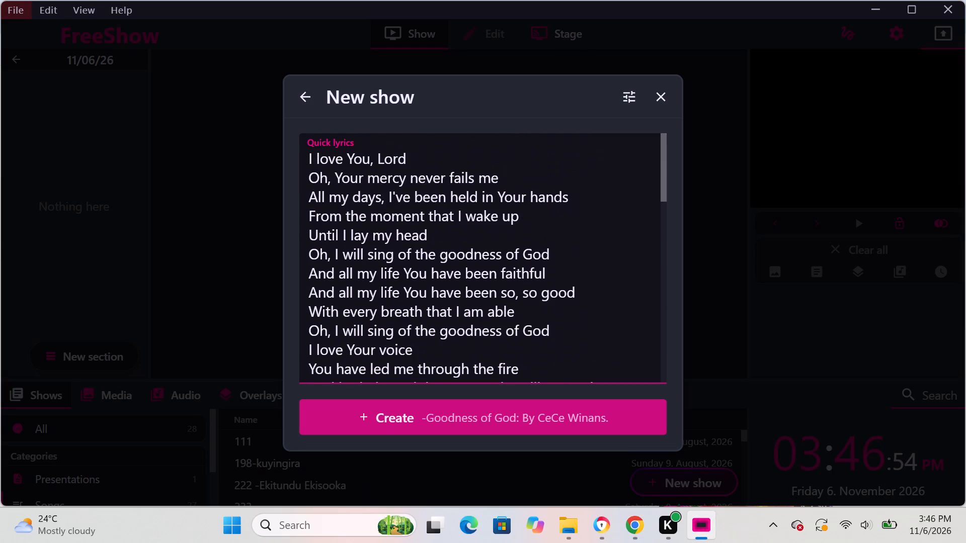
{"action": "scroll", "coordinate": [490, 252], "scroll_direction": "up", "scroll_amount": 2}
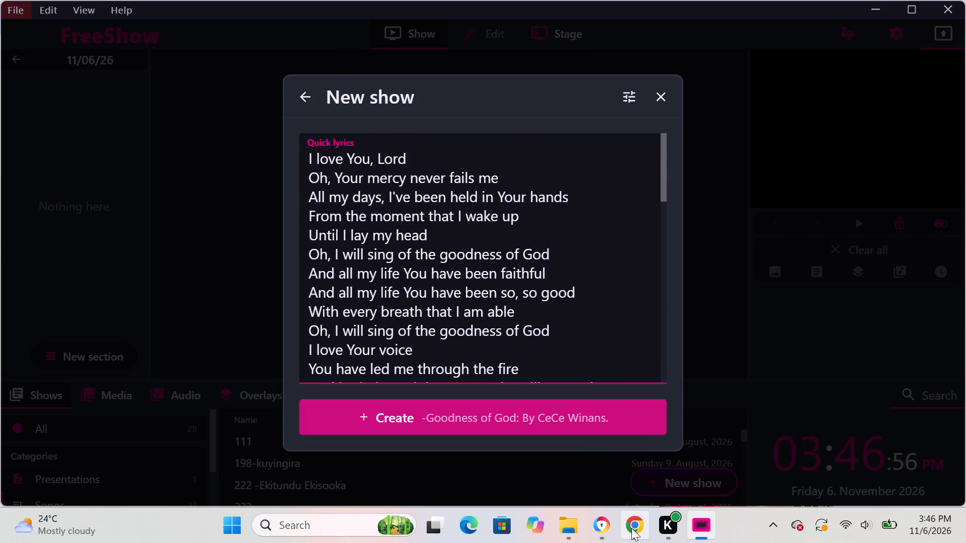
{"action": "left_click", "coordinate": [631, 528]}
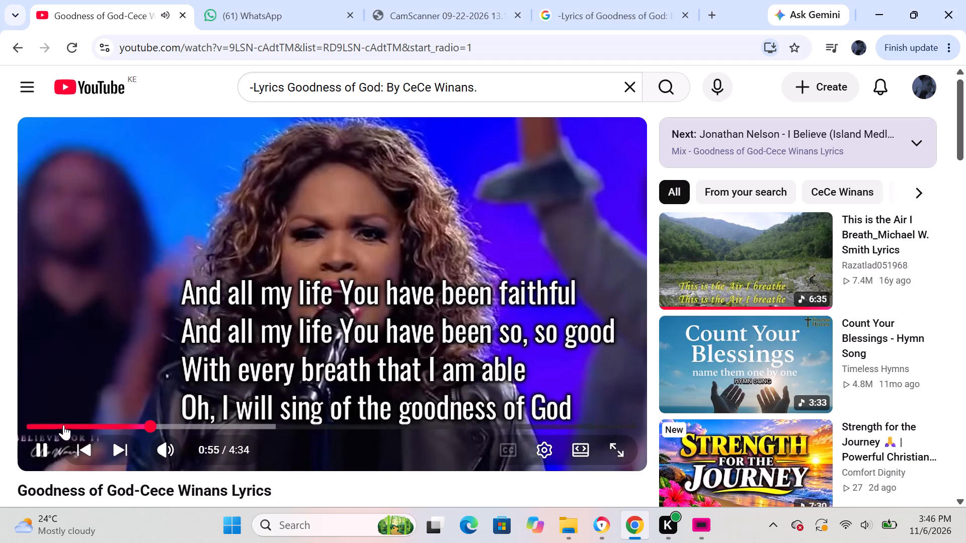
{"action": "left_click", "coordinate": [32, 428]}
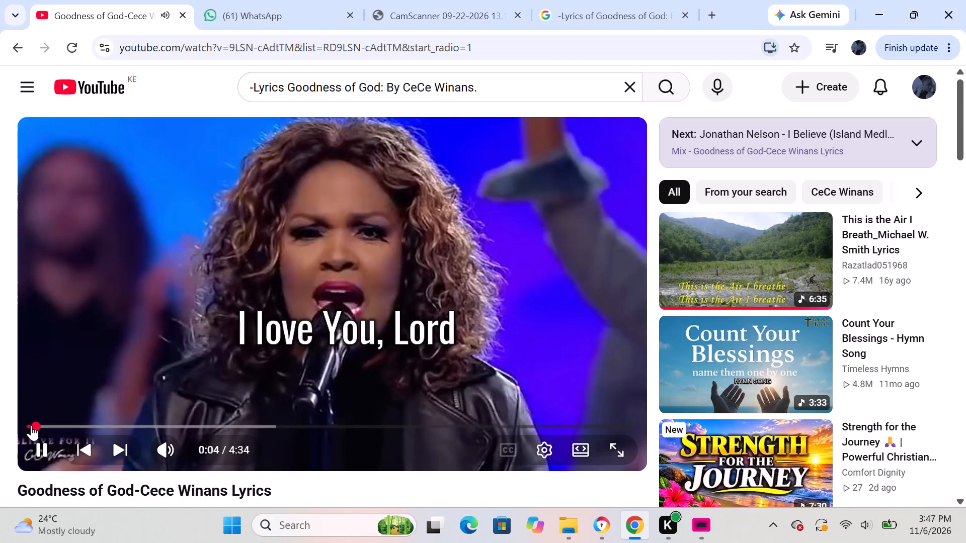
{"action": "left_click_drag", "start_coordinate": [36, 426], "coordinate": [0, 432]}
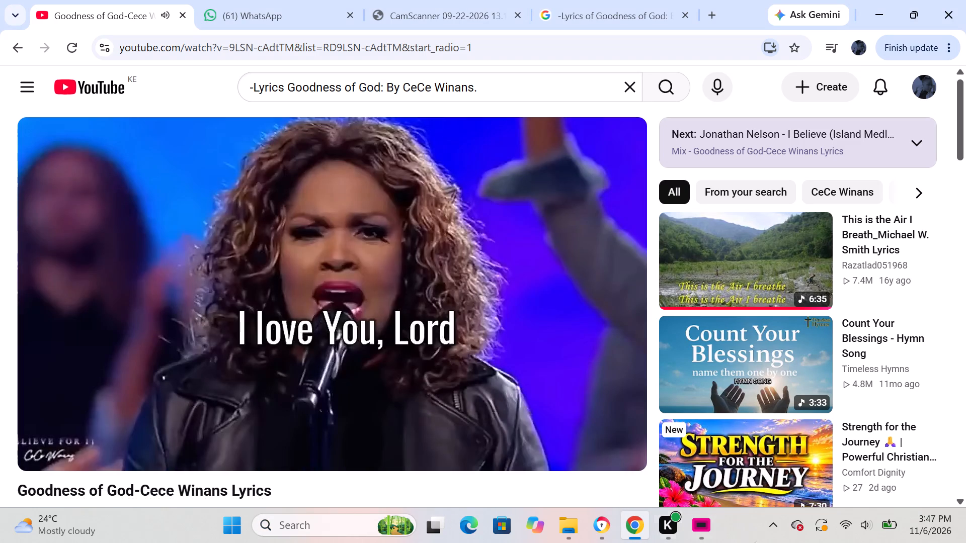
In FreeShow's Quick lyrics, replace "Oh" with "For" at the start of the second line, before ", Your mercy never fails me".
{"action": "left_click", "coordinate": [700, 531]}
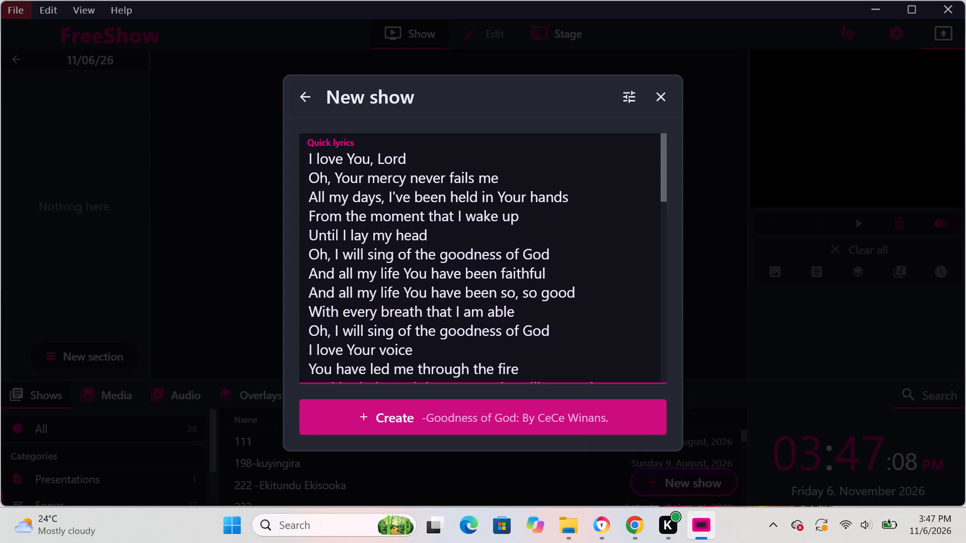
{"action": "left_click", "coordinate": [328, 180]}
{"action": "key", "text": "BackSpace"}
{"action": "key", "text": "BackSpace"}
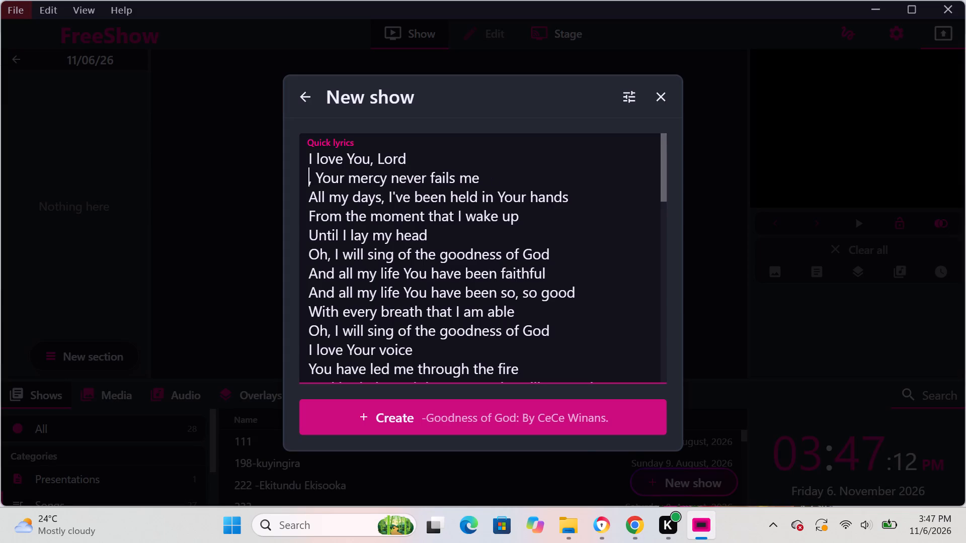
{"action": "key", "text": "f"}
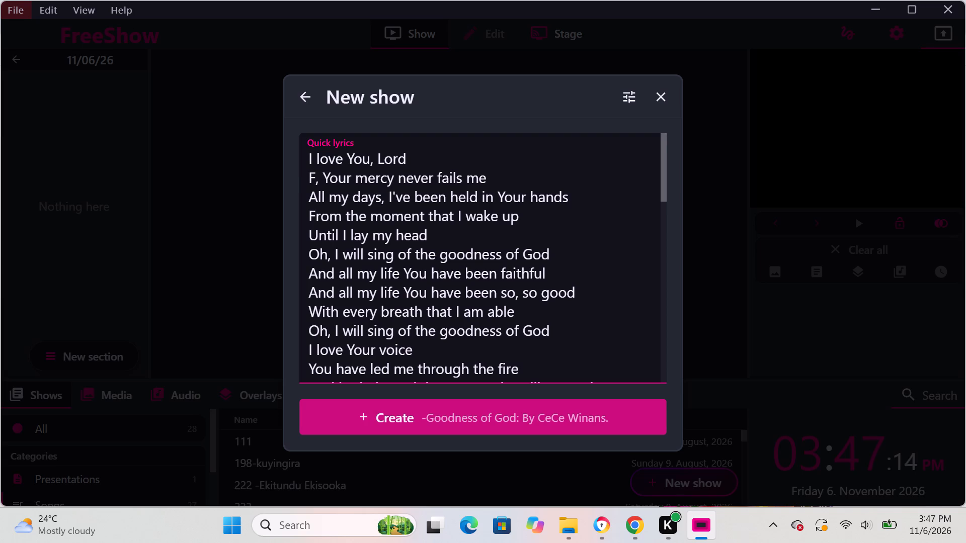
{"action": "type", "text": "or"}
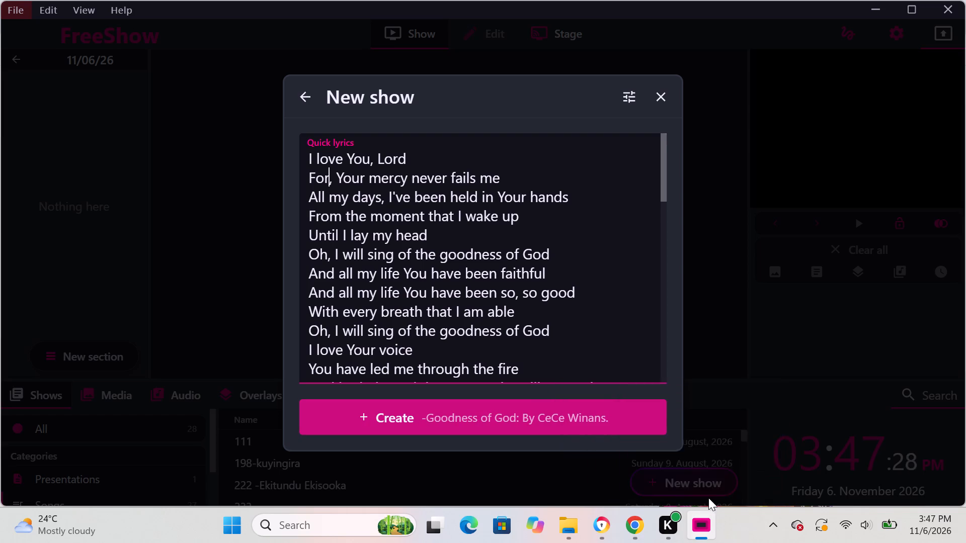
Go back to the YouTube search results in Chrome and play CeCe Winans' Official Lyric Video from its opening verse to check the wording.
{"action": "left_click", "coordinate": [637, 525]}
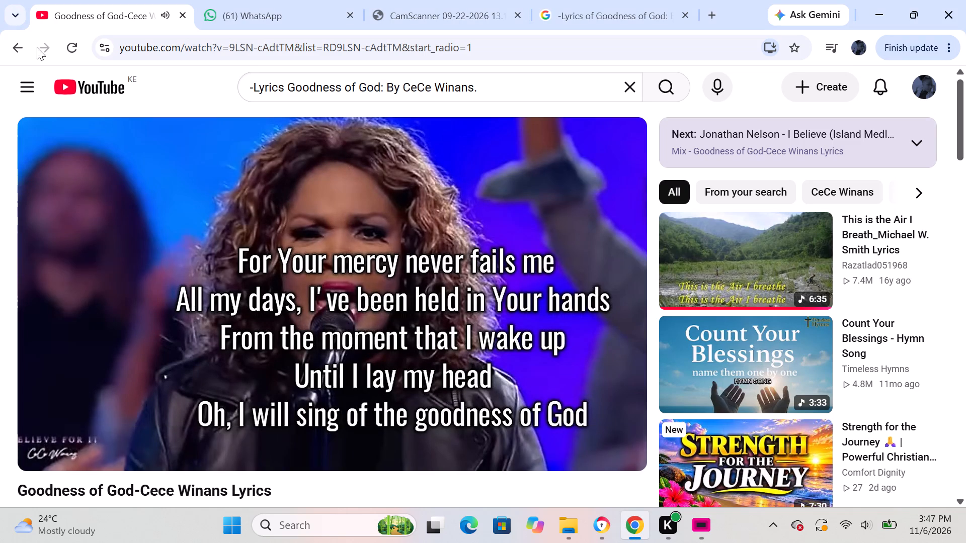
{"action": "left_click", "coordinate": [23, 43]}
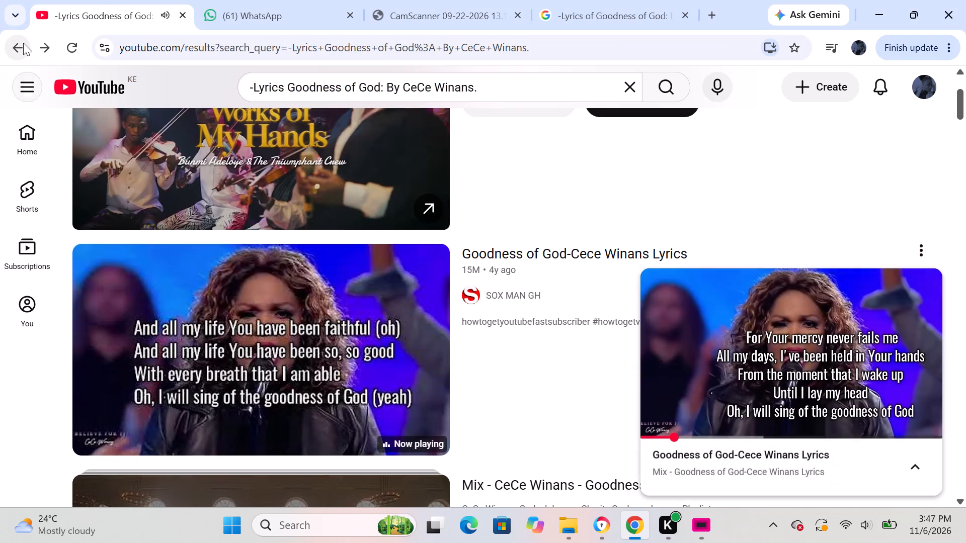
{"action": "scroll", "coordinate": [278, 248], "scroll_direction": "down", "scroll_amount": 7}
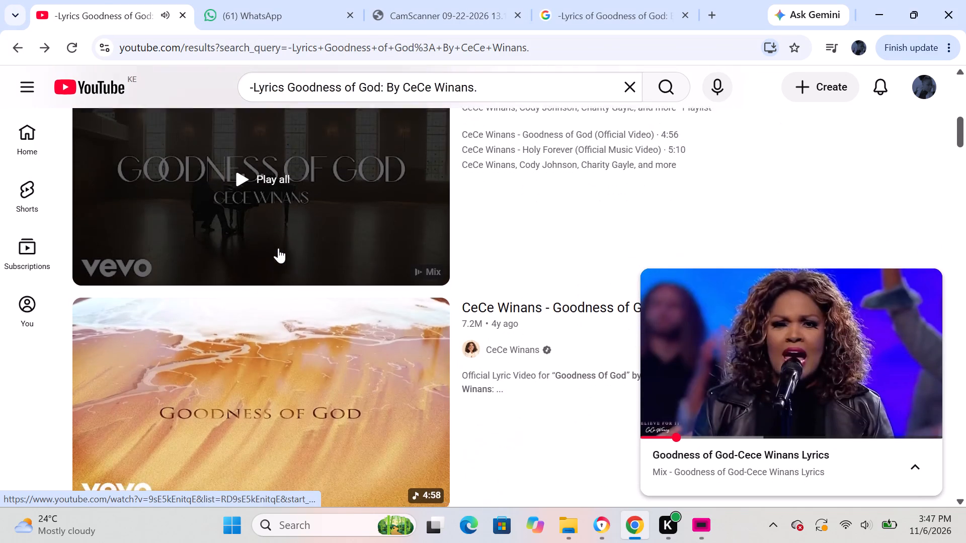
{"action": "left_click", "coordinate": [267, 344]}
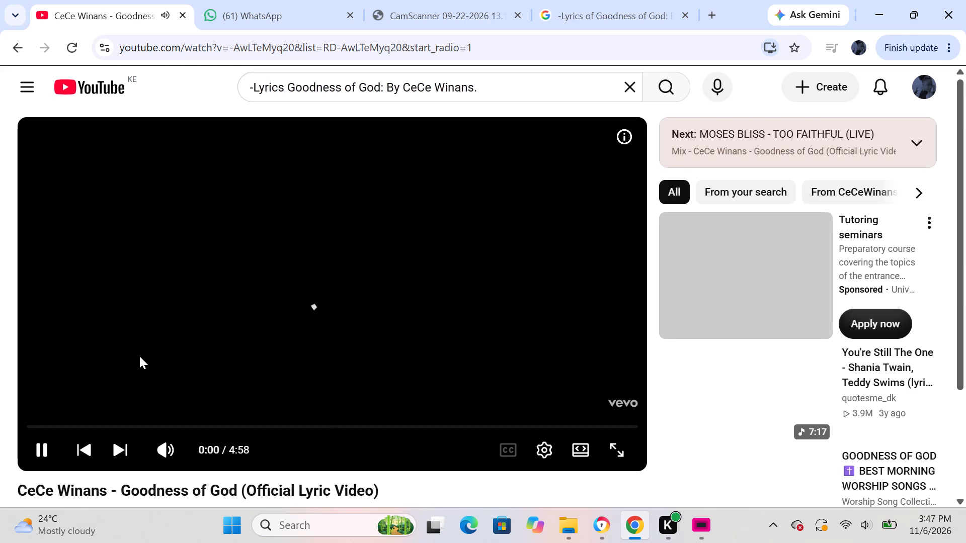
{"action": "left_click", "coordinate": [59, 424]}
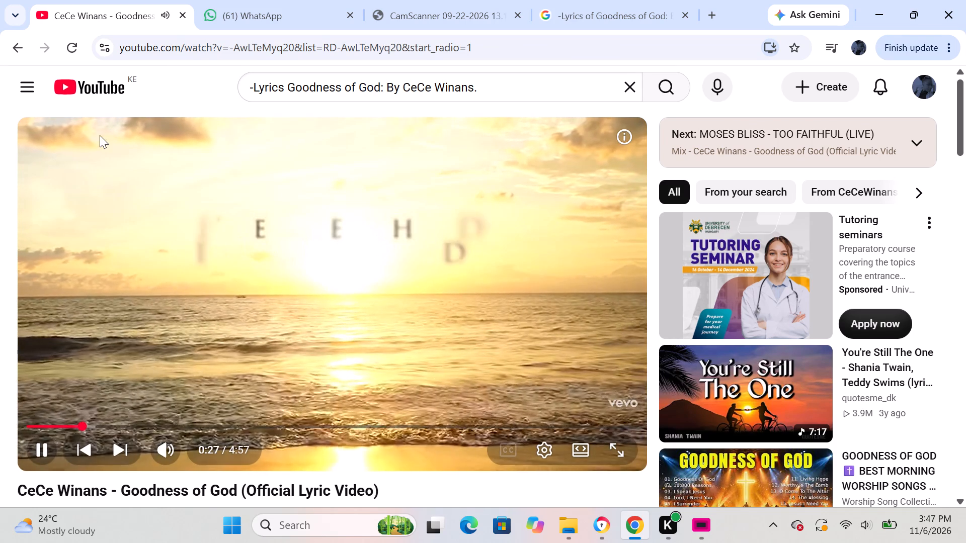
Return to the YouTube search results and play the Tyasta Pangalila, Hillsong Worship mix playlist lyrics video from the start to check the wording.
{"action": "left_click", "coordinate": [17, 51]}
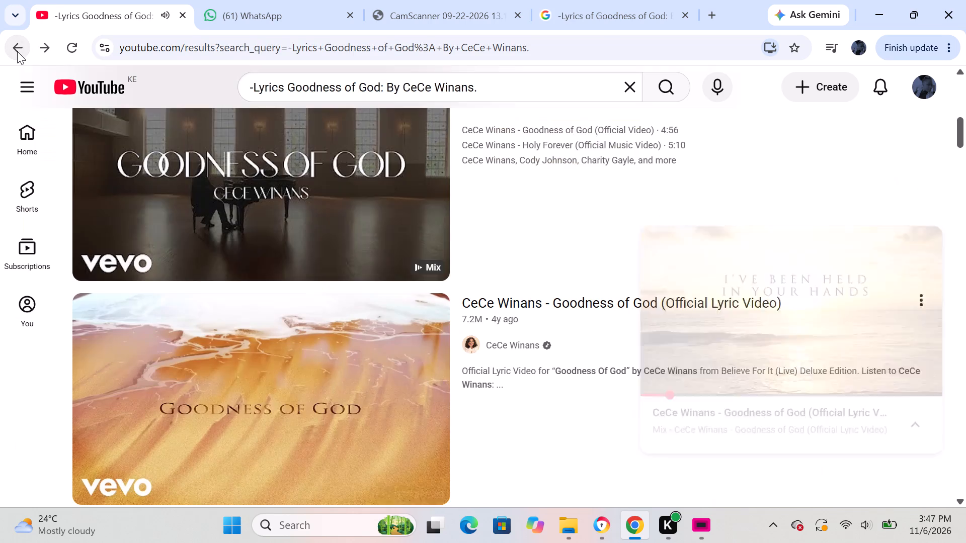
{"action": "scroll", "coordinate": [235, 269], "scroll_direction": "up", "scroll_amount": 4}
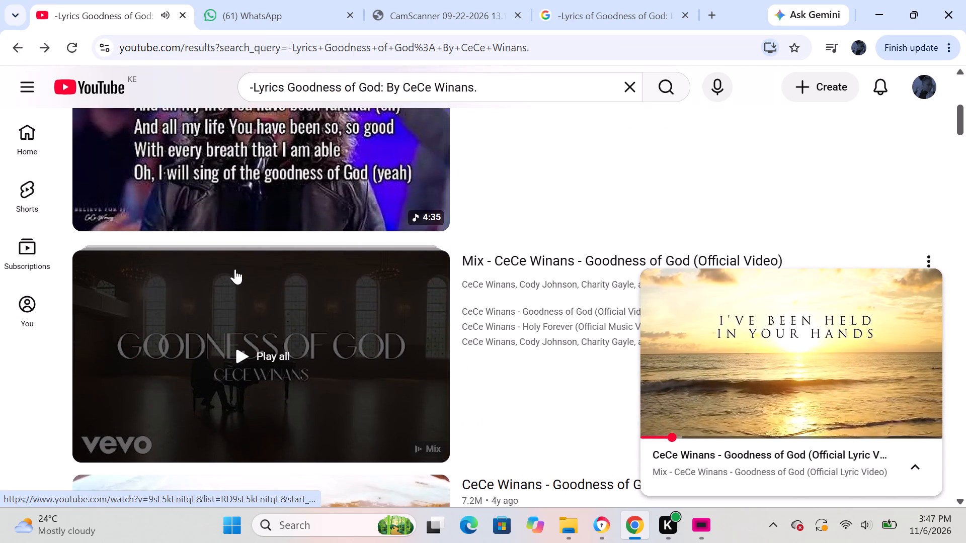
{"action": "scroll", "coordinate": [235, 269], "scroll_direction": "up", "scroll_amount": 4}
{"action": "scroll", "coordinate": [235, 269], "scroll_direction": "down", "scroll_amount": 4}
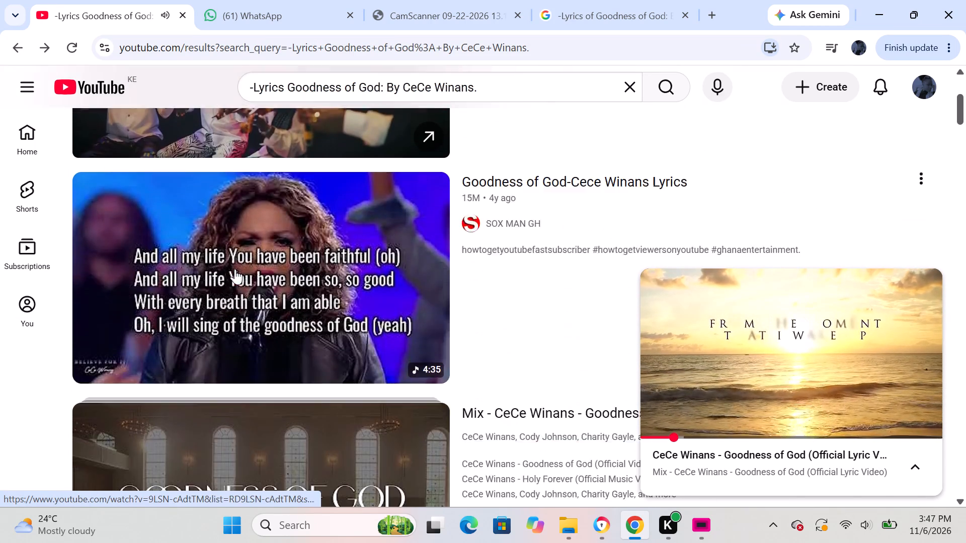
{"action": "scroll", "coordinate": [235, 269], "scroll_direction": "down", "scroll_amount": 9}
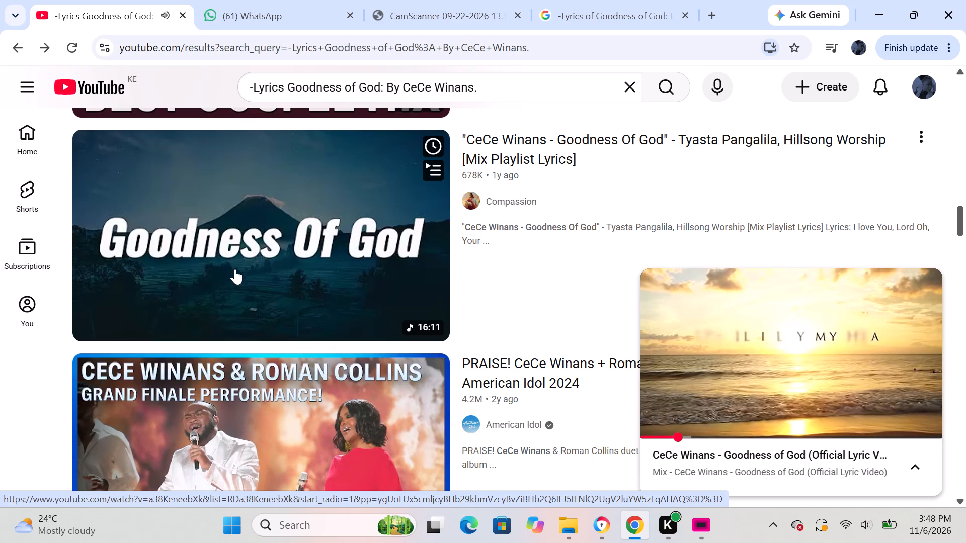
{"action": "double_click", "coordinate": [228, 247]}
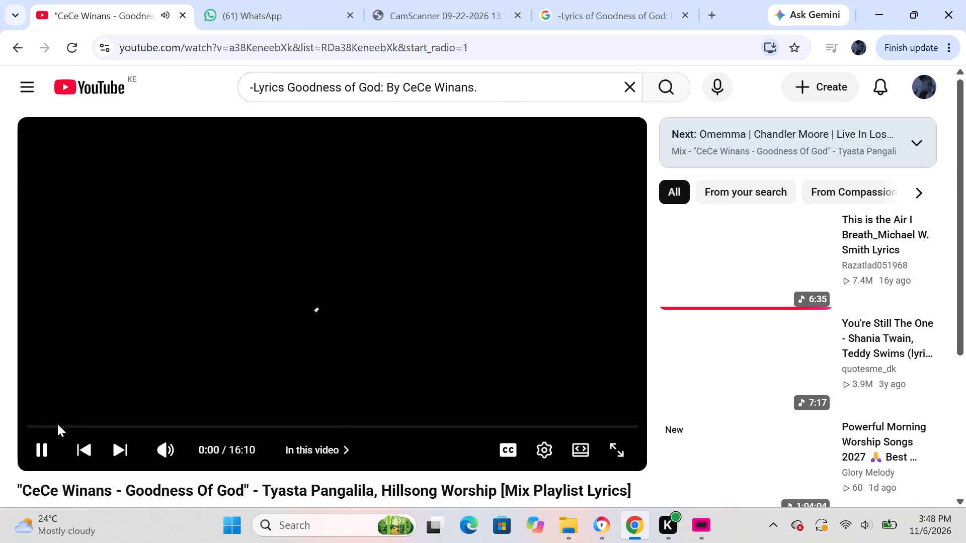
{"action": "left_click", "coordinate": [43, 426]}
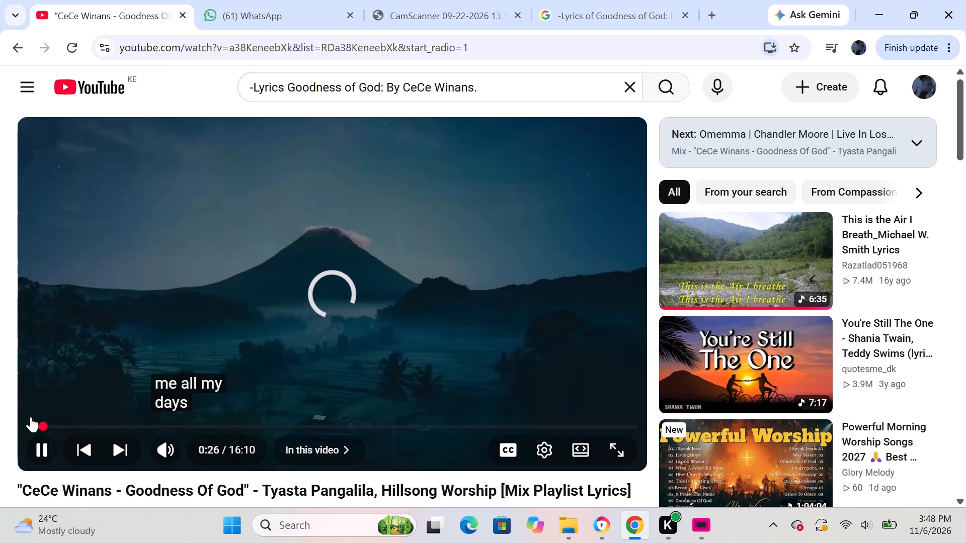
{"action": "left_click", "coordinate": [28, 420]}
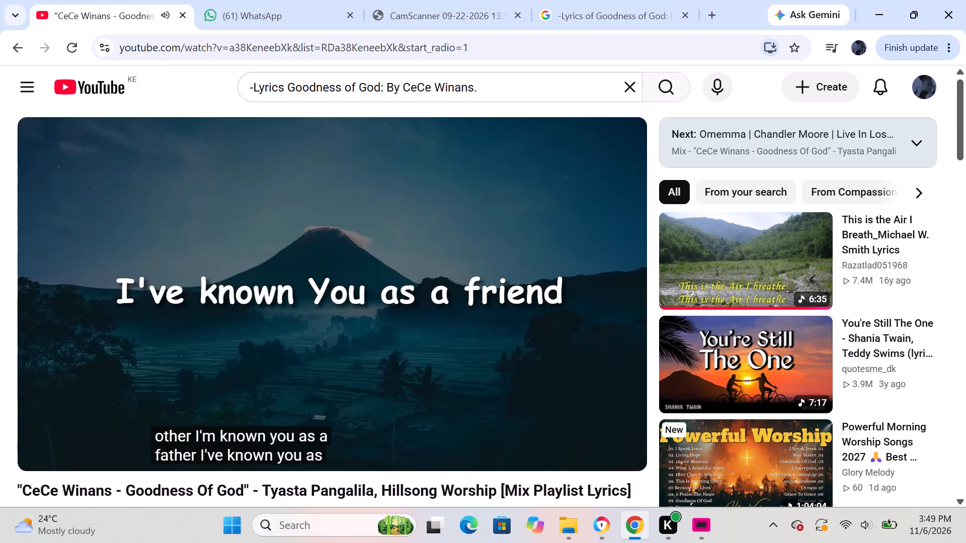
{"action": "scroll", "coordinate": [165, 322], "scroll_direction": "down", "scroll_amount": 1}
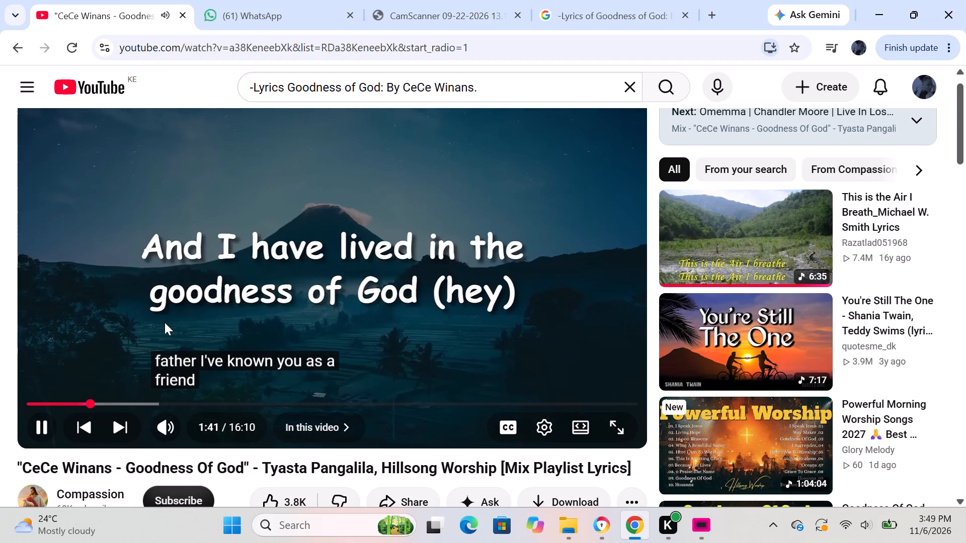
{"action": "scroll", "coordinate": [165, 322], "scroll_direction": "down", "scroll_amount": 1}
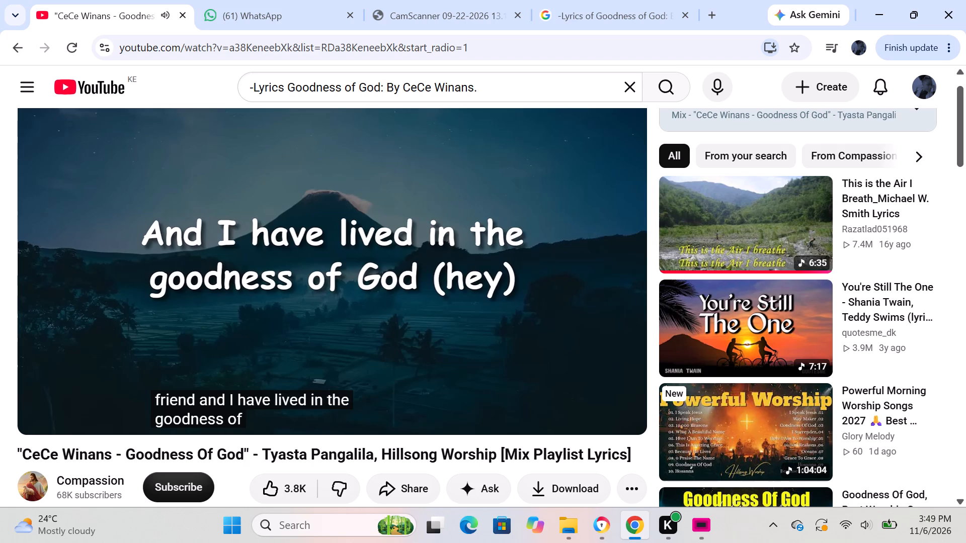
{"action": "scroll", "coordinate": [165, 322], "scroll_direction": "up", "scroll_amount": 6}
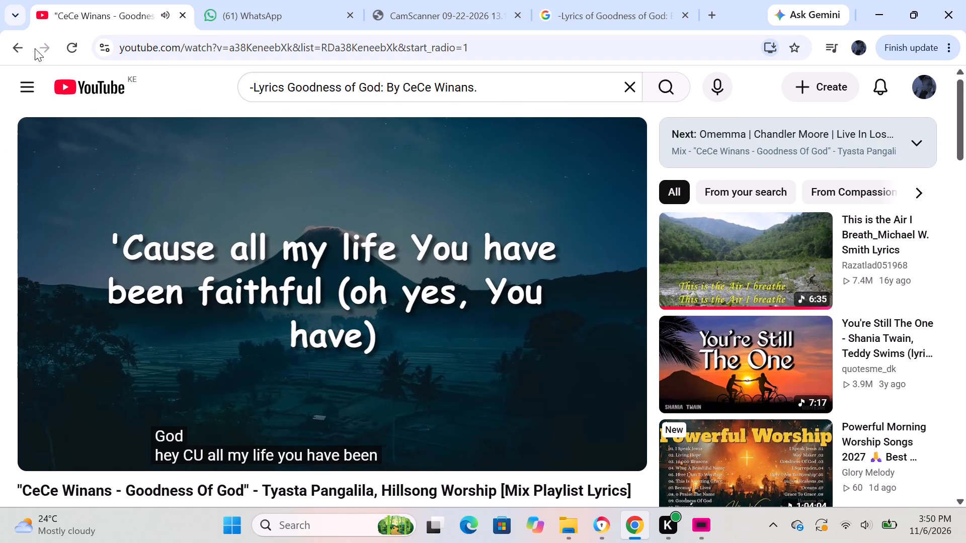
Go back to the earlier "-Goodness of God: By CeCe Winans." results and play "CeCe Winans: Goodness of God (Live)" from the start.
{"action": "left_click", "coordinate": [18, 49]}
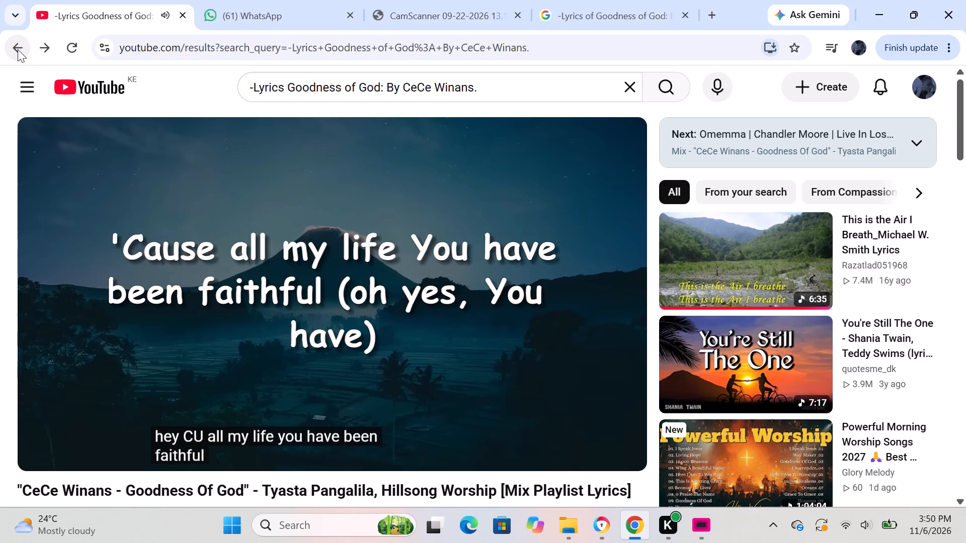
{"action": "left_click", "coordinate": [18, 49]}
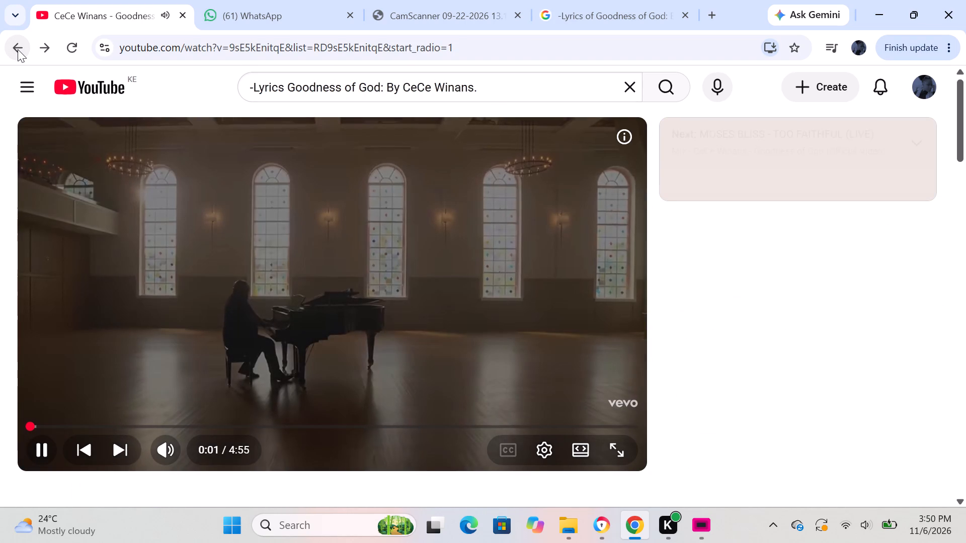
{"action": "left_click", "coordinate": [18, 49]}
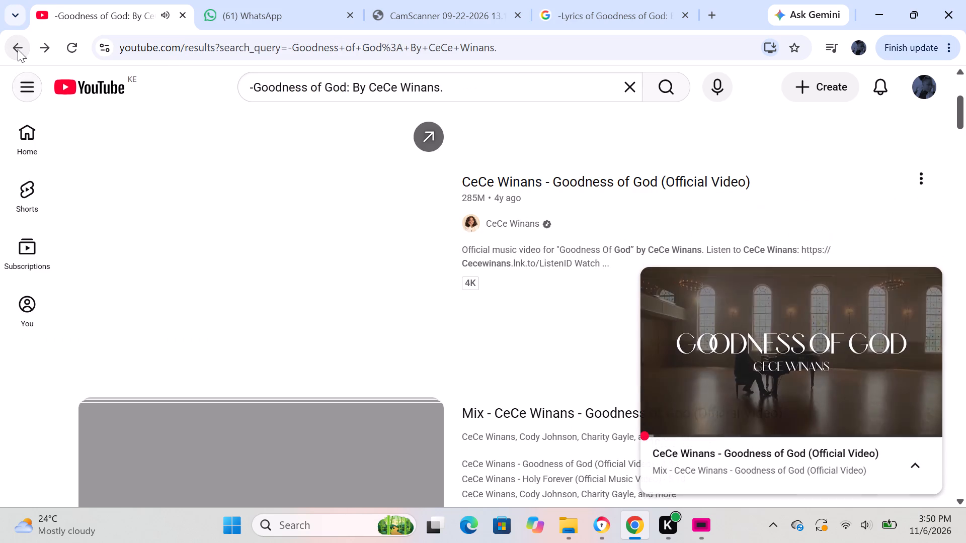
{"action": "scroll", "coordinate": [261, 231], "scroll_direction": "up", "scroll_amount": 5}
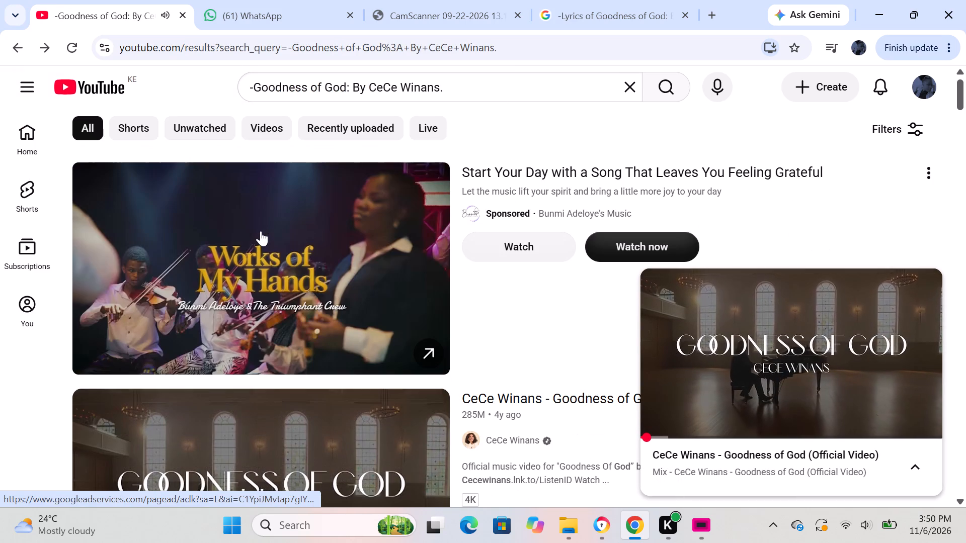
{"action": "scroll", "coordinate": [262, 205], "scroll_direction": "down", "scroll_amount": 4}
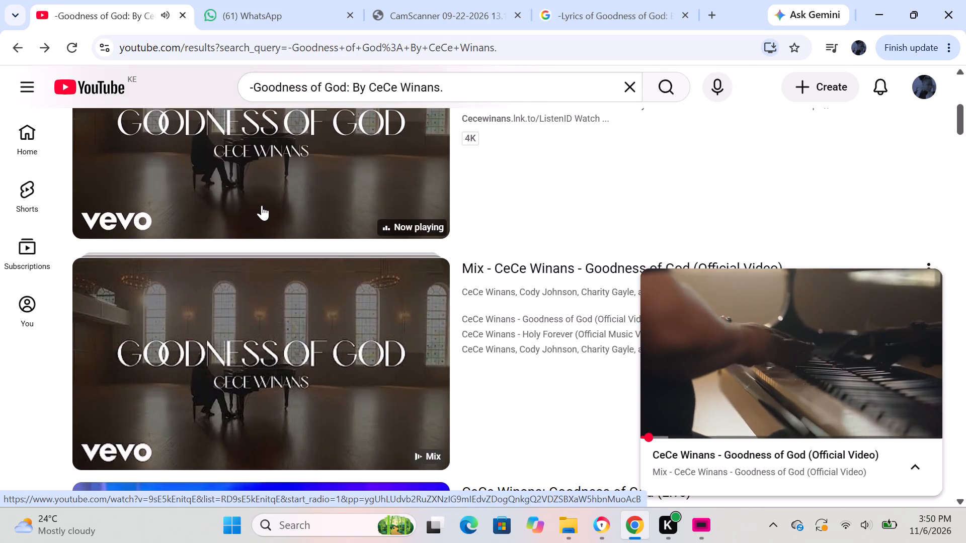
{"action": "scroll", "coordinate": [262, 205], "scroll_direction": "down", "scroll_amount": 2}
{"action": "scroll", "coordinate": [239, 278], "scroll_direction": "down", "scroll_amount": 2}
{"action": "double_click", "coordinate": [261, 380]}
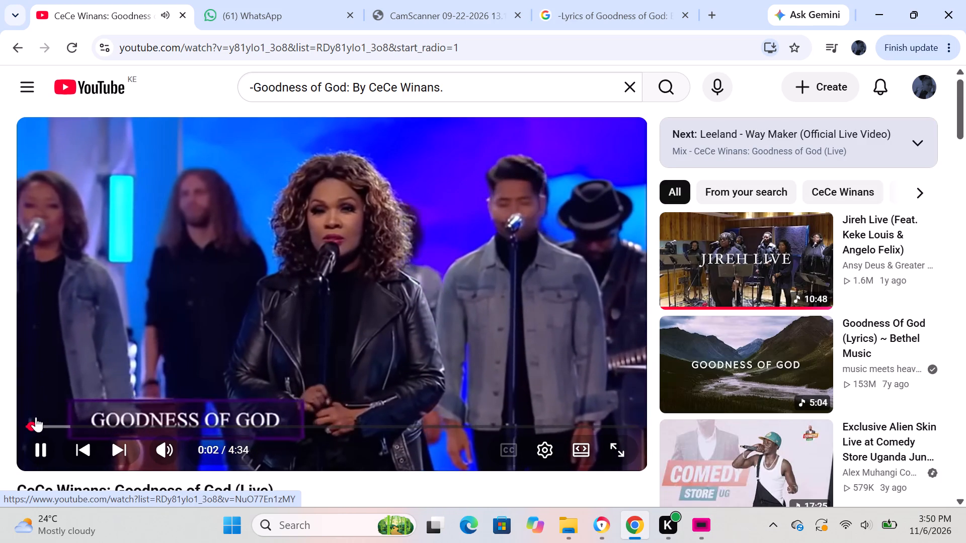
{"action": "left_click_drag", "start_coordinate": [35, 423], "coordinate": [0, 429]}
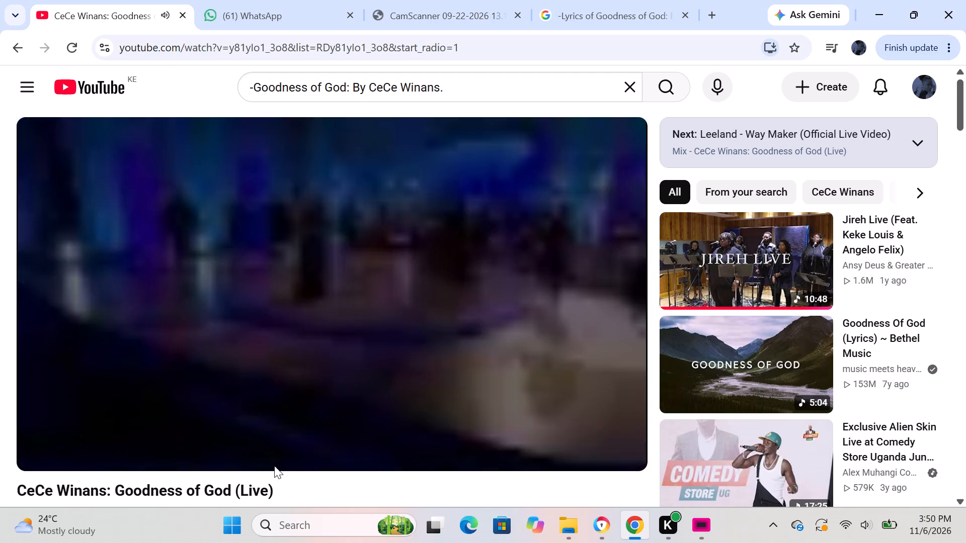
In FreeShow's Quick lyrics, insert a blank line after "Your mercy never fails me" to separate the opening two lines.
{"action": "left_click", "coordinate": [701, 530]}
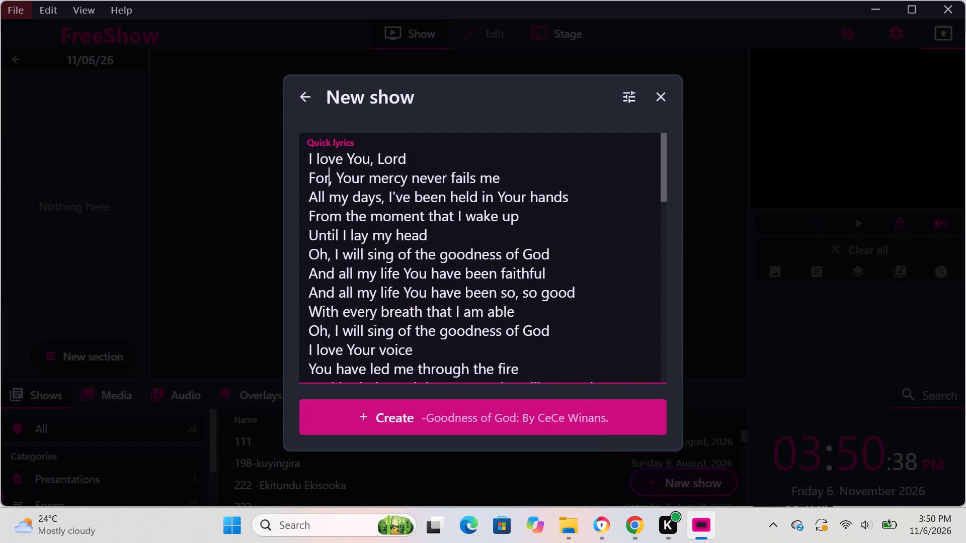
{"action": "left_click", "coordinate": [508, 178]}
{"action": "key", "text": "Return"}
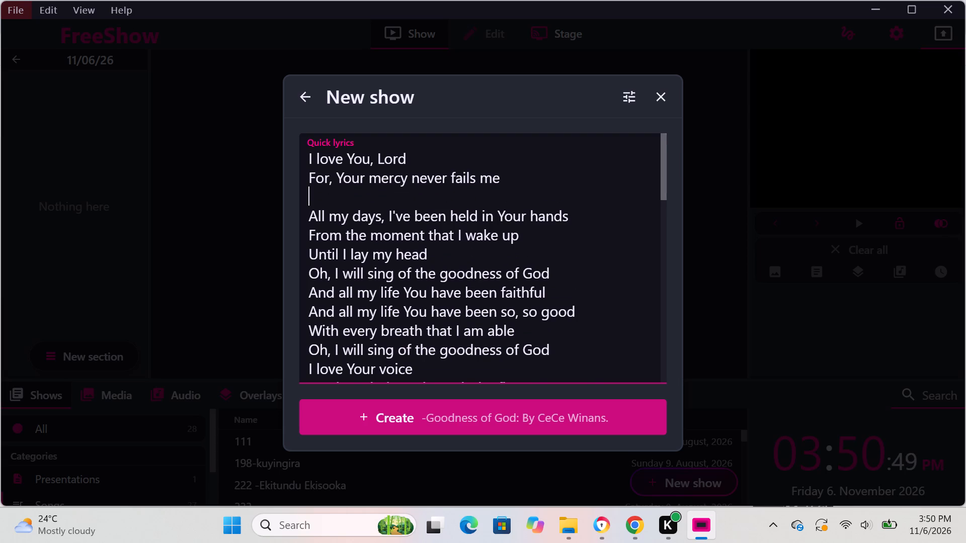
{"action": "key", "text": "space"}
Replace "For" with "Oh" at the start of the second lyric line, before ", Your mercy never fails me".
{"action": "left_click", "coordinate": [327, 179]}
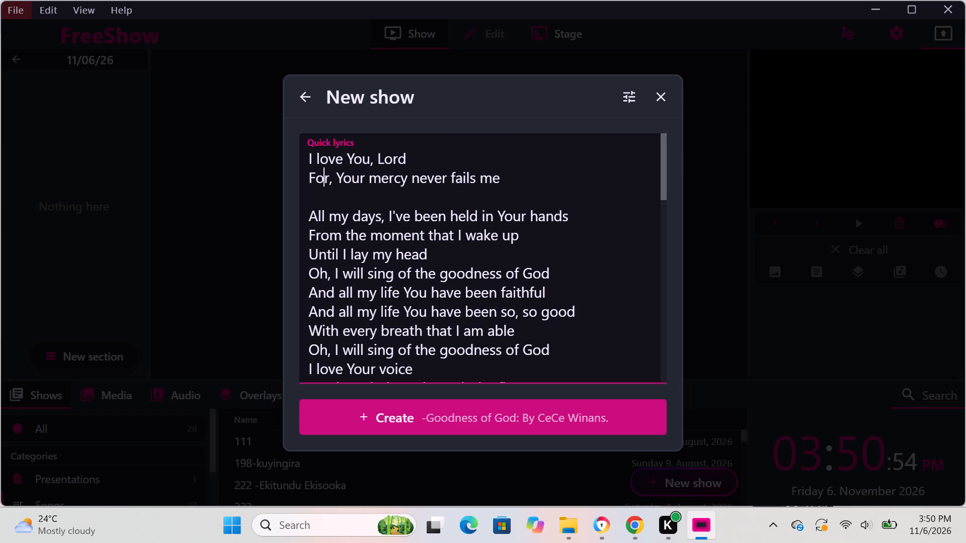
{"action": "left_click", "coordinate": [330, 179]}
{"action": "key", "text": "BackSpace"}
{"action": "key", "text": "BackSpace"}
{"action": "key", "text": "BackSpace"}
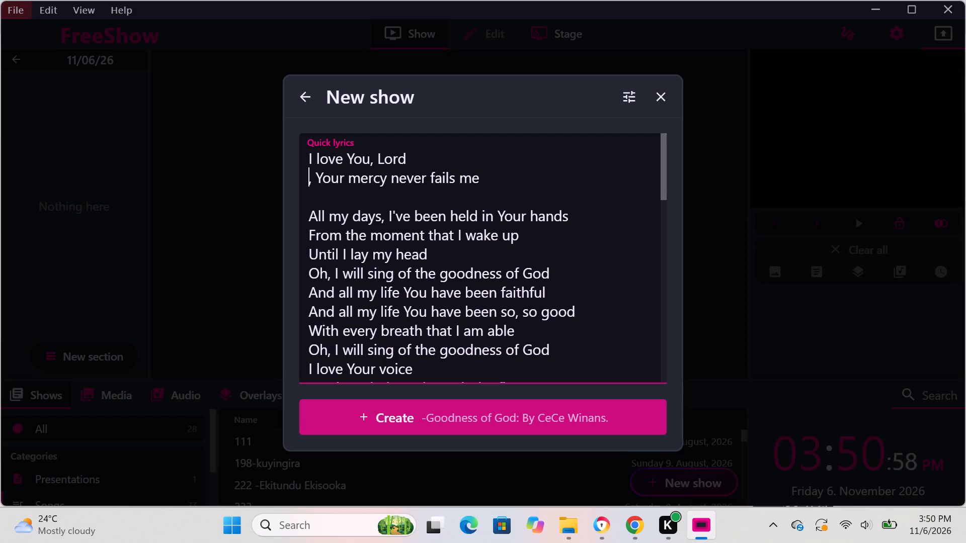
{"action": "key", "text": "o"}
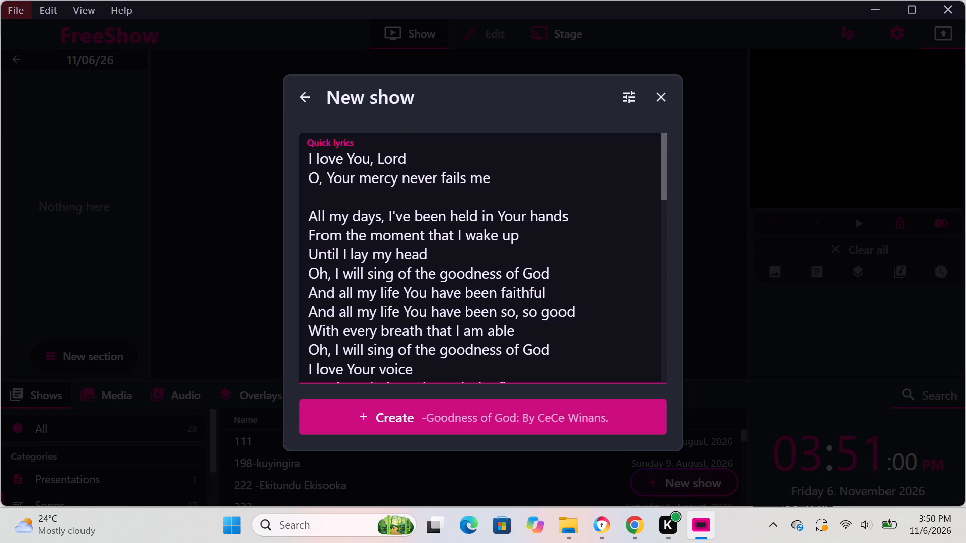
{"action": "key", "text": "h"}
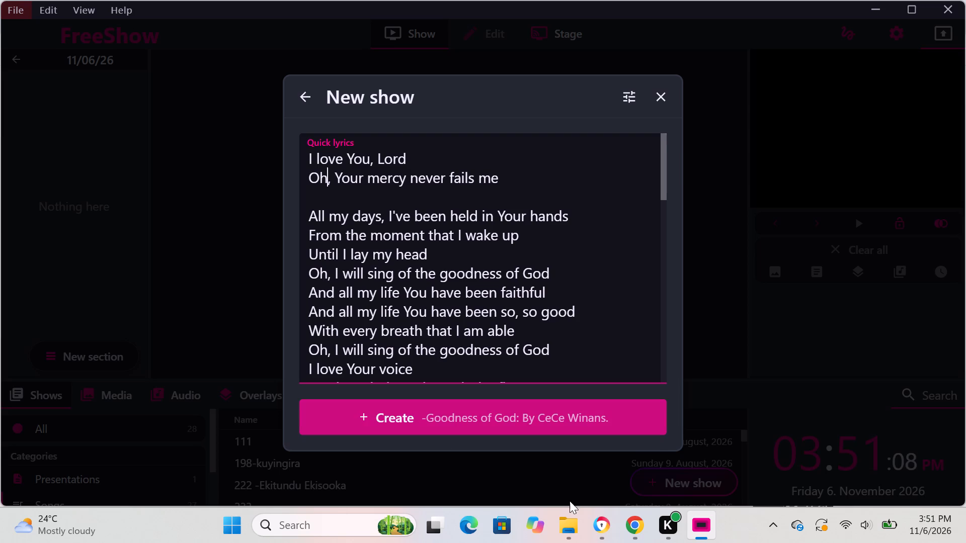
Switch to Chrome and replay CeCe Winans' live "Goodness of God" video from the beginning.
{"action": "left_click", "coordinate": [637, 532]}
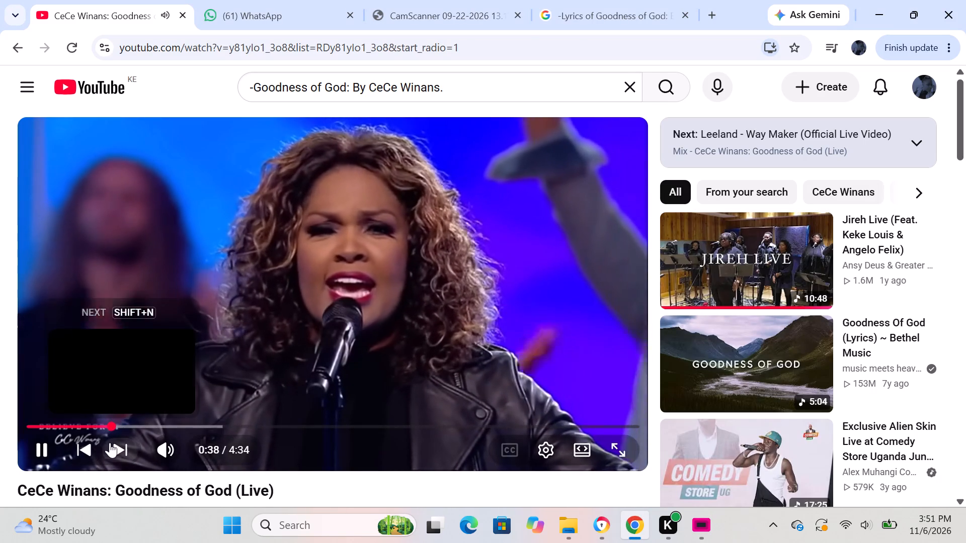
{"action": "left_click_drag", "start_coordinate": [111, 424], "coordinate": [15, 418]}
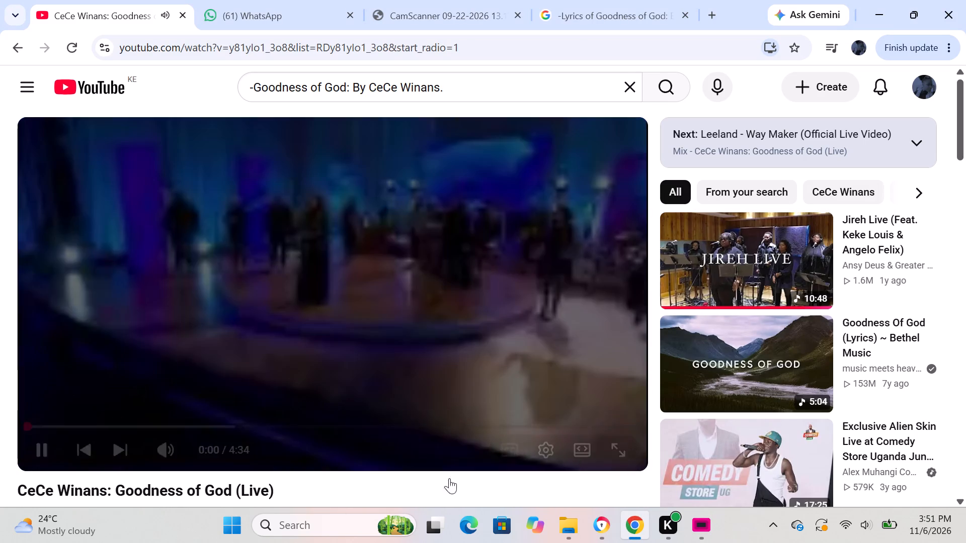
In FreeShow's Quick lyrics, insert blank lines after "From the moment that I wake up" and the first "Oh, I will sing of the goodness of God".
{"action": "left_click", "coordinate": [700, 519]}
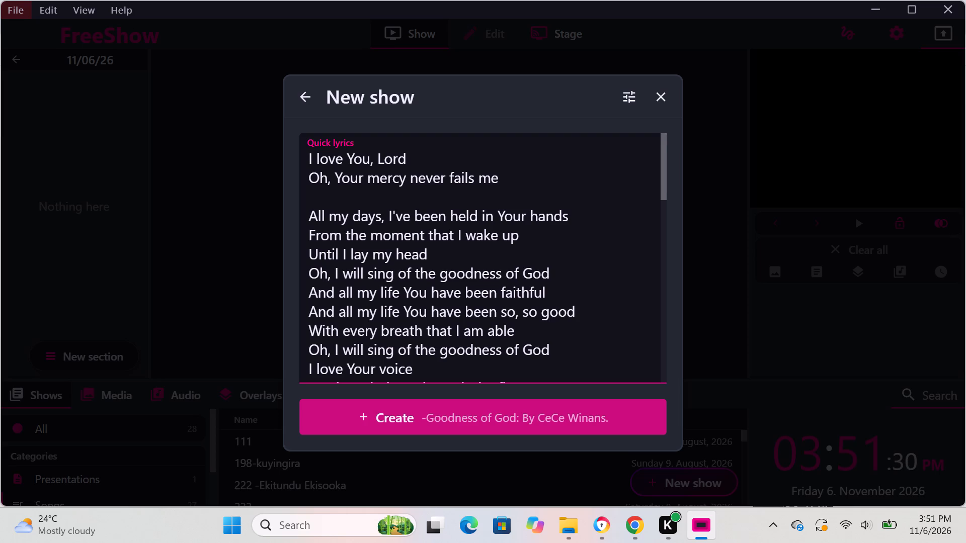
{"action": "left_click", "coordinate": [528, 236]}
{"action": "key", "text": "Return"}
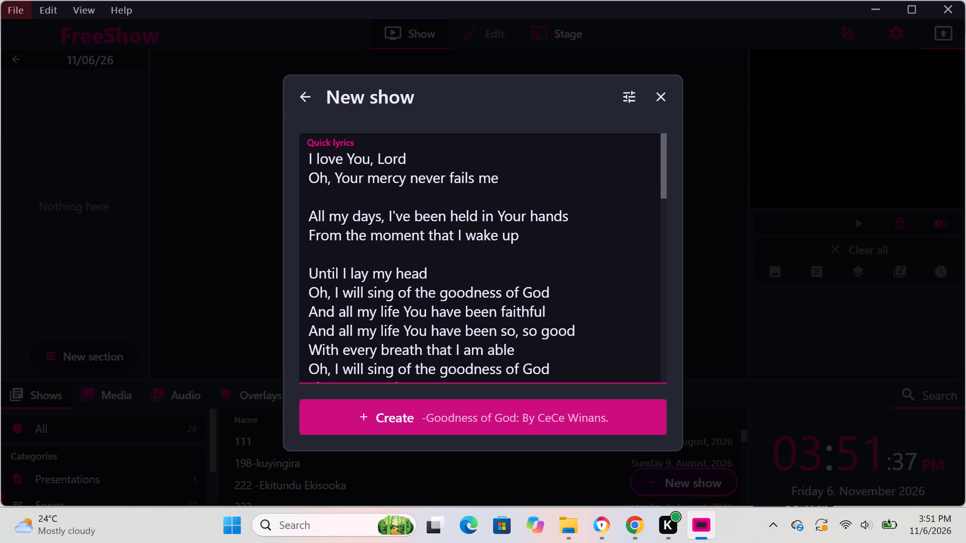
{"action": "left_click", "coordinate": [558, 291]}
{"action": "key", "text": "Return"}
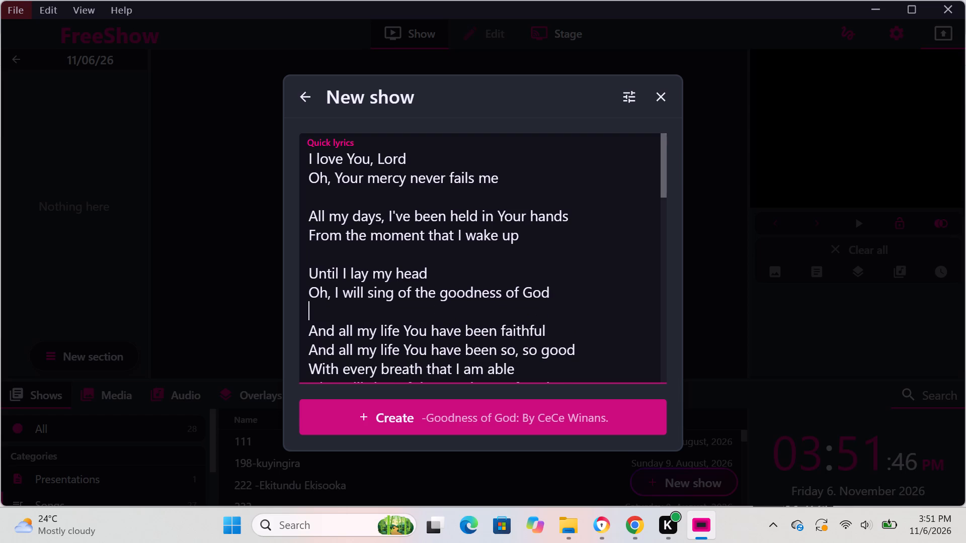
{"action": "scroll", "coordinate": [536, 307], "scroll_direction": "down", "scroll_amount": 2}
{"action": "scroll", "coordinate": [536, 307], "scroll_direction": "up", "scroll_amount": 2}
{"action": "scroll", "coordinate": [536, 307], "scroll_direction": "down", "scroll_amount": 1}
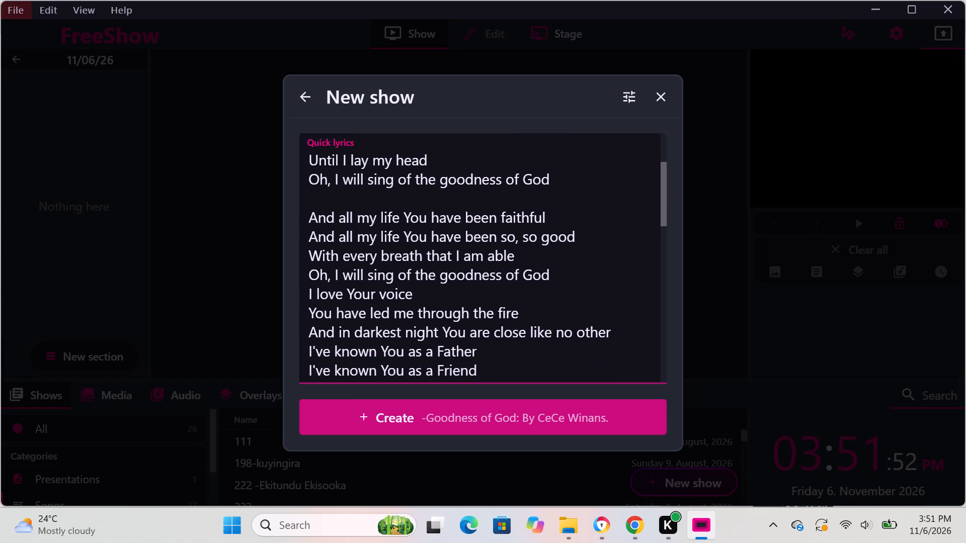
Split the first chorus into two-line slides with blank lines after "so, so good" and "Oh, I will sing of the goodness of God".
{"action": "left_click", "coordinate": [574, 238]}
{"action": "key", "text": "Return"}
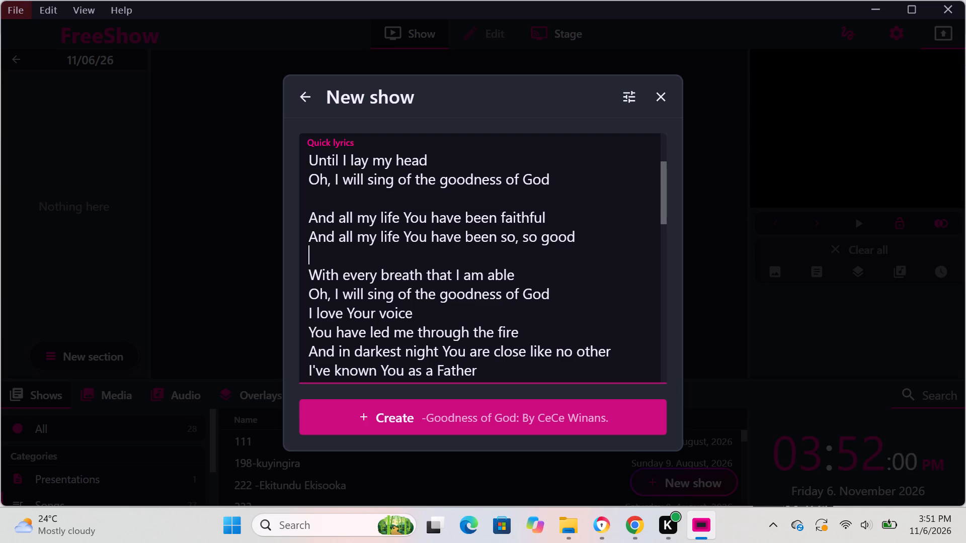
{"action": "left_click", "coordinate": [547, 295]}
{"action": "key", "text": "Return"}
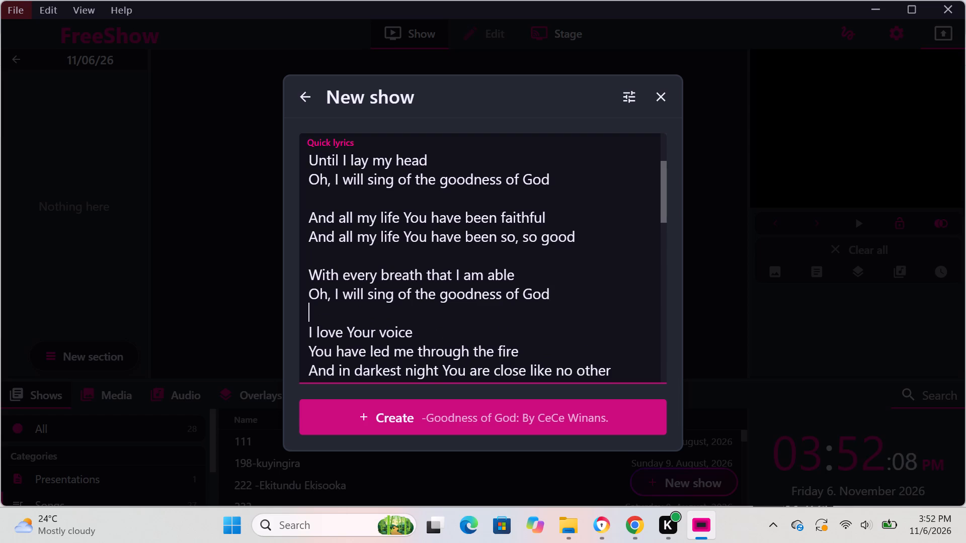
In the "I love Your voice" verse, insert blank lines after the lines ending "through the fire", "like no other", "as a Friend" and "goodness of God, yeah".
{"action": "scroll", "coordinate": [464, 308], "scroll_direction": "down", "scroll_amount": 1}
{"action": "scroll", "coordinate": [464, 308], "scroll_direction": "up", "scroll_amount": 1}
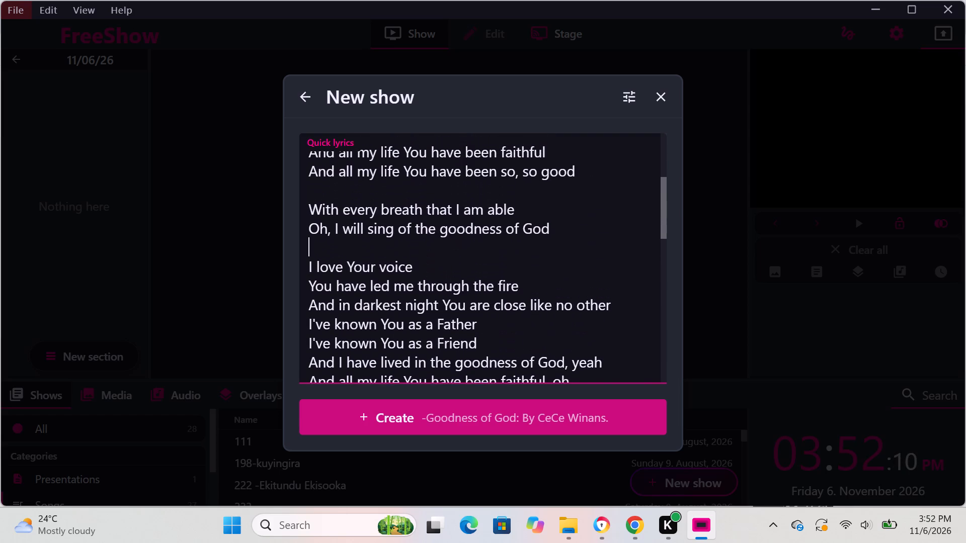
{"action": "left_click", "coordinate": [525, 289]}
{"action": "key", "text": "Return"}
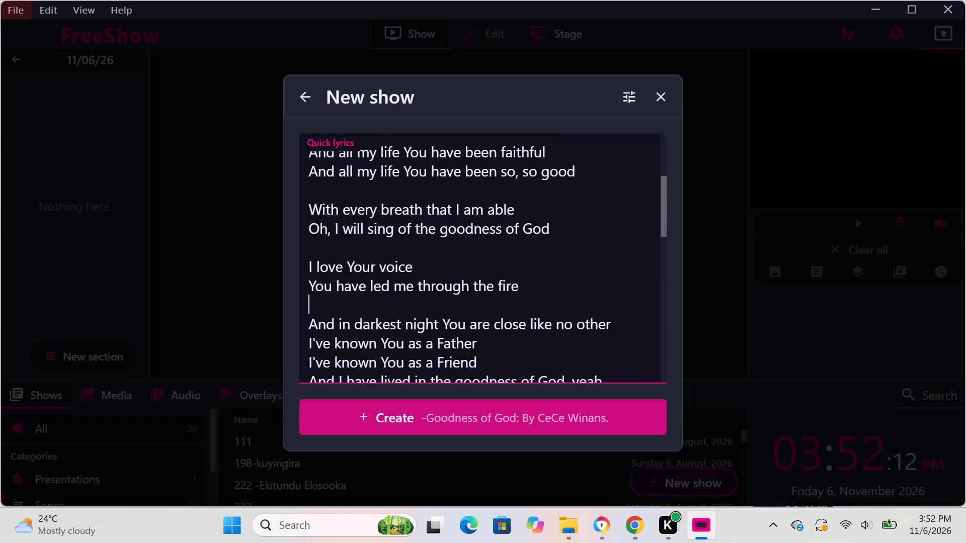
{"action": "scroll", "coordinate": [502, 331], "scroll_direction": "down", "scroll_amount": 1}
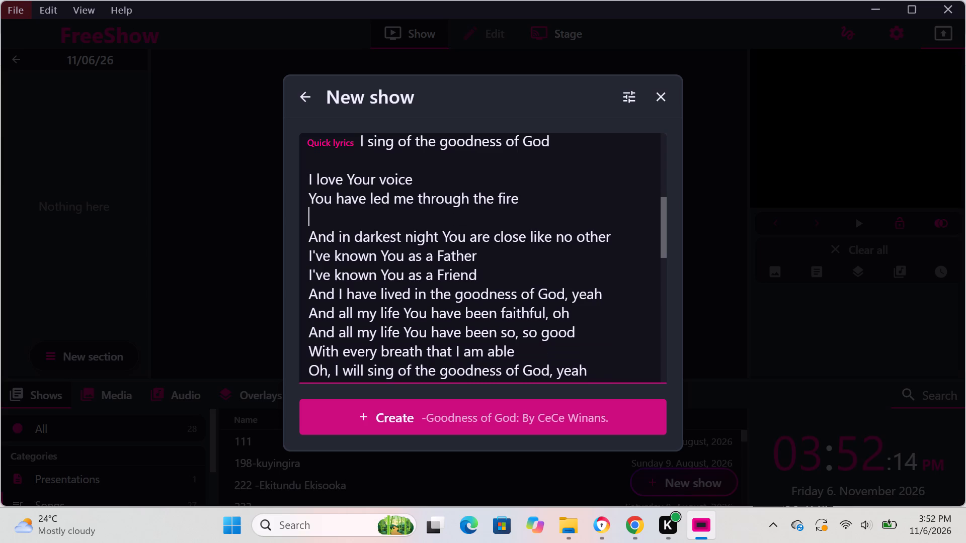
{"action": "scroll", "coordinate": [502, 331], "scroll_direction": "down", "scroll_amount": 1}
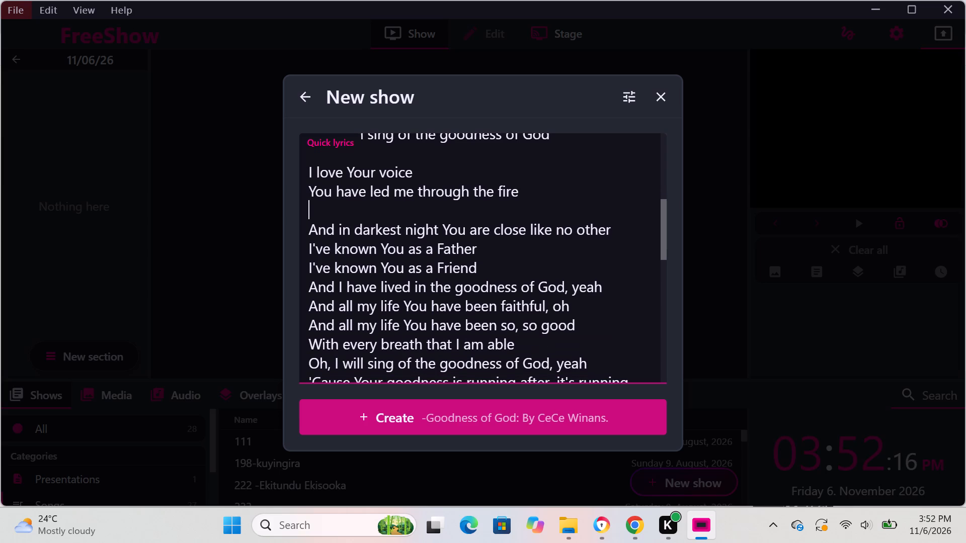
{"action": "left_click", "coordinate": [484, 252]}
{"action": "left_click", "coordinate": [612, 231]}
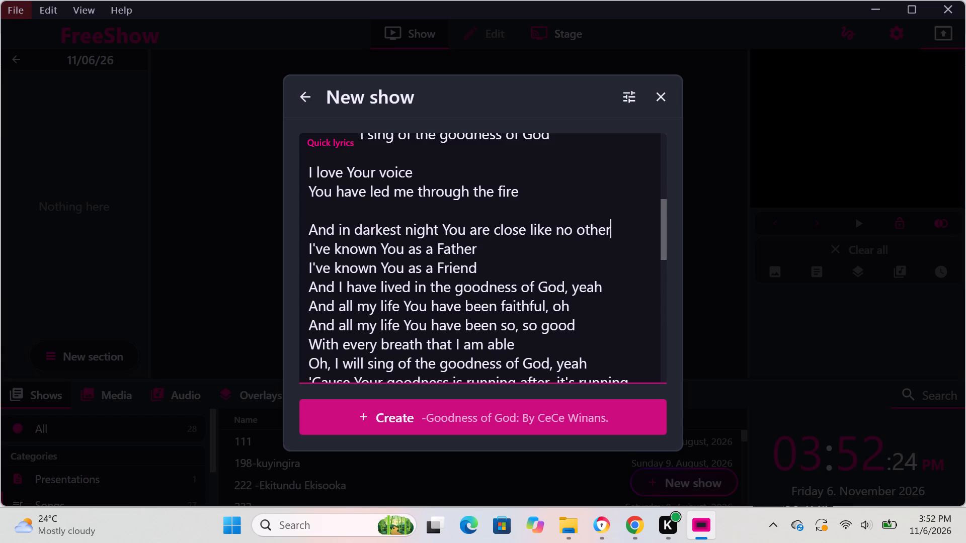
{"action": "key", "text": "Return"}
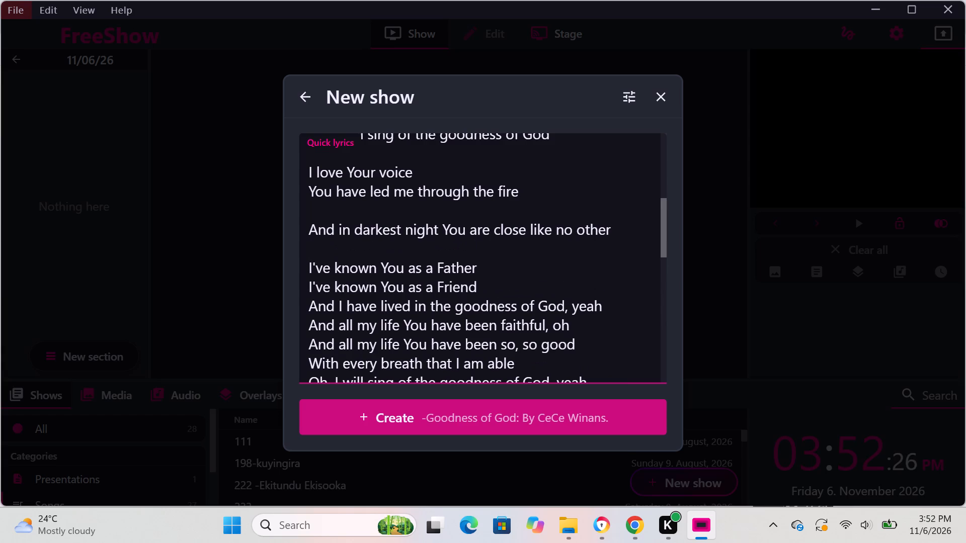
{"action": "left_click", "coordinate": [496, 292]}
{"action": "key", "text": "Return"}
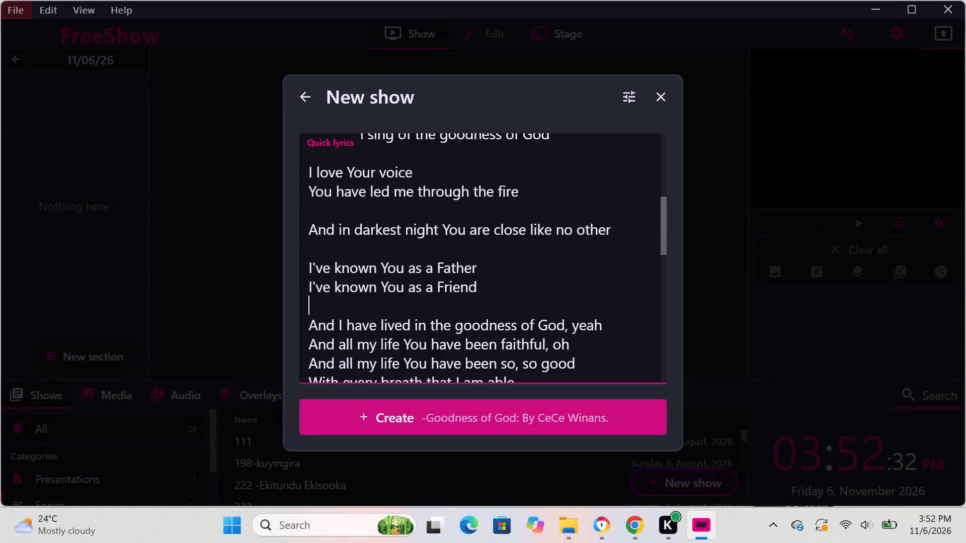
{"action": "left_click", "coordinate": [606, 329]}
{"action": "key", "text": "Return"}
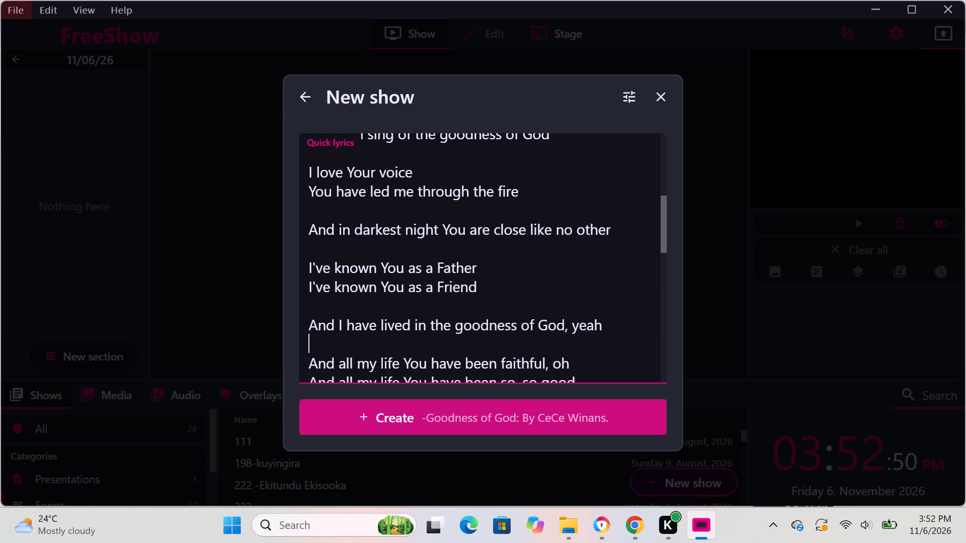
Split the second chorus with blank lines after "so, so good" and "Oh, I will sing of the goodness of God, yeah".
{"action": "scroll", "coordinate": [539, 323], "scroll_direction": "down", "scroll_amount": 1}
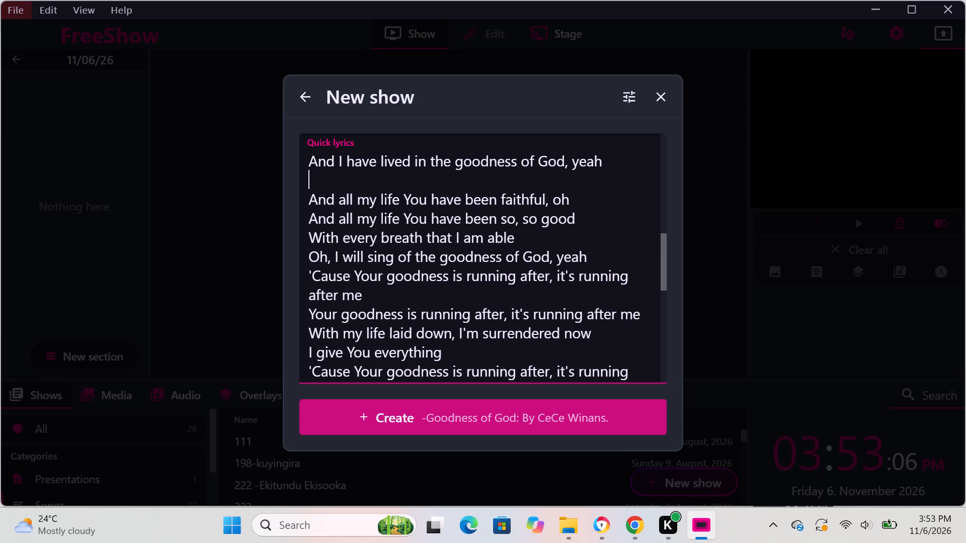
{"action": "left_click", "coordinate": [577, 224]}
{"action": "key", "text": "Return"}
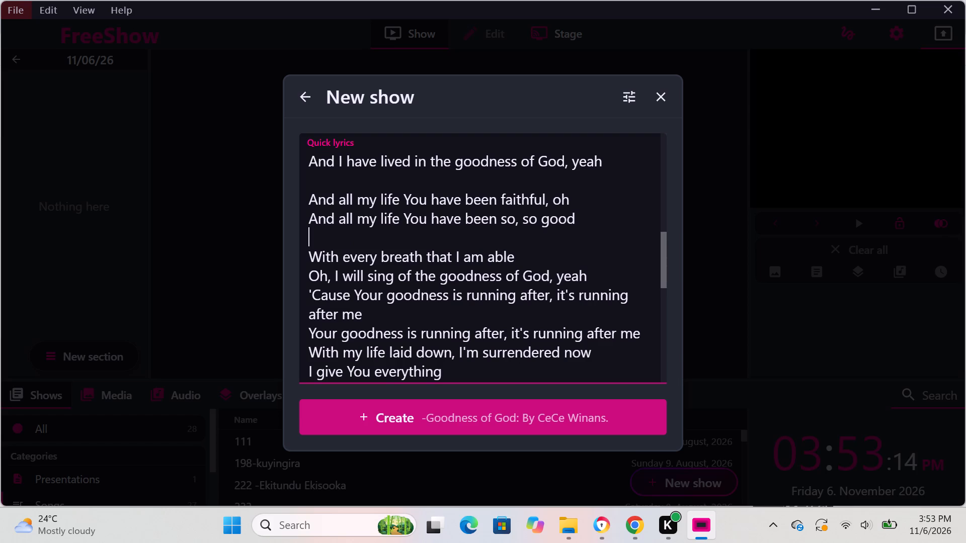
{"action": "left_click", "coordinate": [590, 273]}
{"action": "key", "text": "Return"}
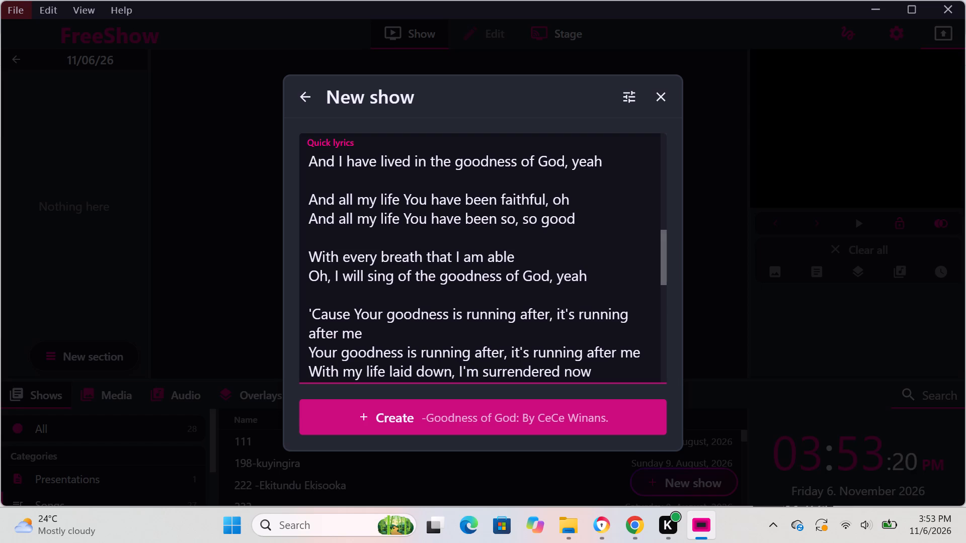
Delete "'Cause" from the start of the bridge's first line so it begins "Your goodness is running after".
{"action": "scroll", "coordinate": [511, 320], "scroll_direction": "down", "scroll_amount": 1}
{"action": "scroll", "coordinate": [511, 320], "scroll_direction": "up", "scroll_amount": 1}
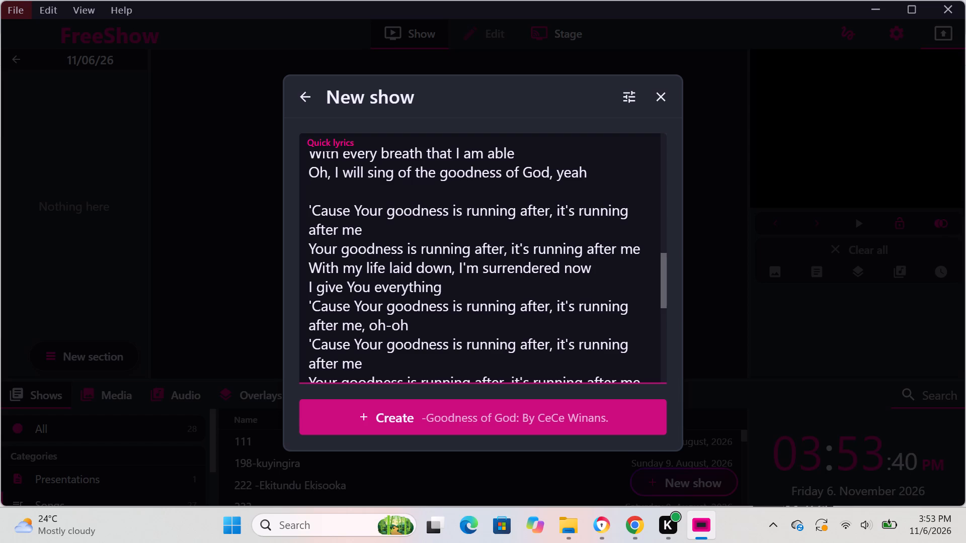
{"action": "left_click", "coordinate": [355, 214]}
{"action": "key", "text": "BackSpace"}
{"action": "key", "text": "BackSpace"}
{"action": "key", "text": "BackSpace"}
{"action": "key", "text": "BackSpace"}
{"action": "key", "text": "BackSpace"}
{"action": "key", "text": "BackSpace"}
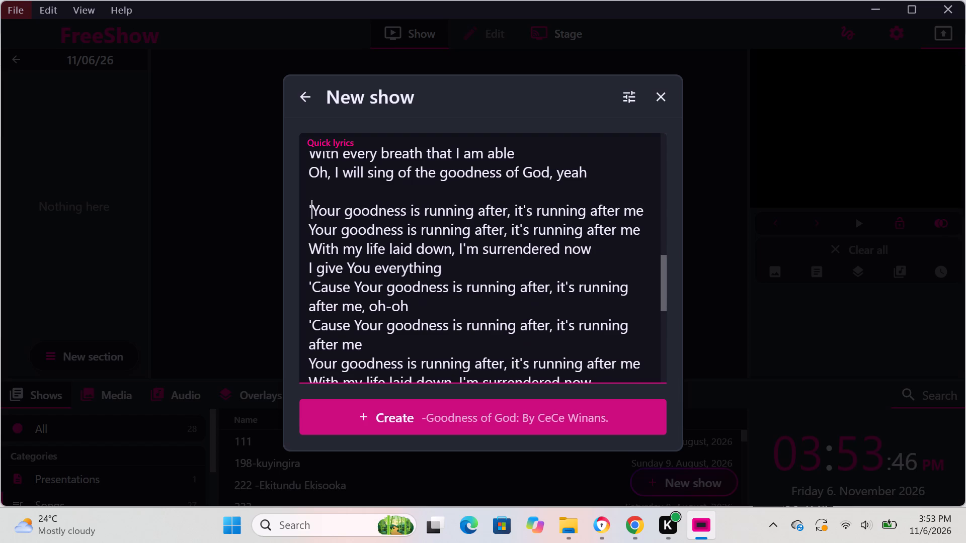
{"action": "key", "text": "BackSpace"}
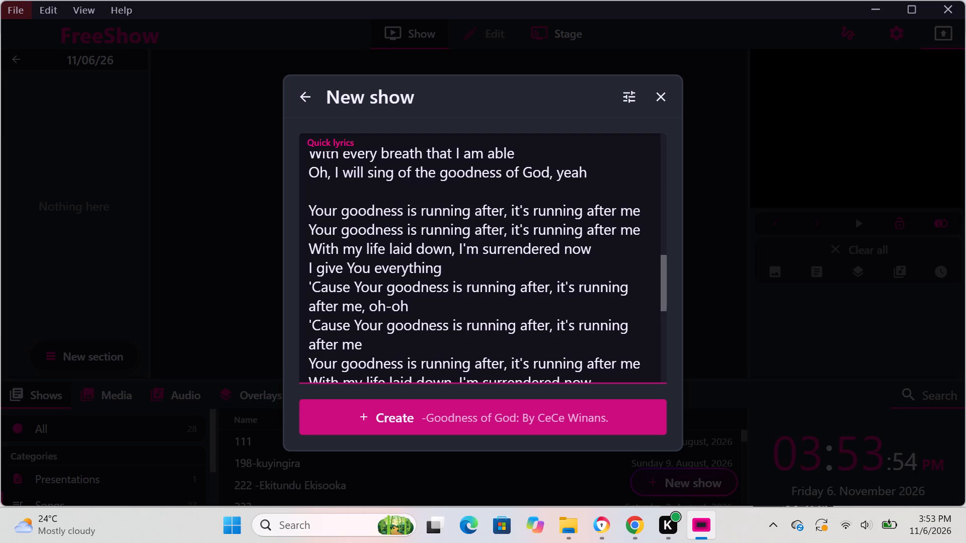
Delete "'Cause" and its trailing space from the start of the bridge line containing "it keeps running after me".
{"action": "scroll", "coordinate": [389, 296], "scroll_direction": "down", "scroll_amount": 1}
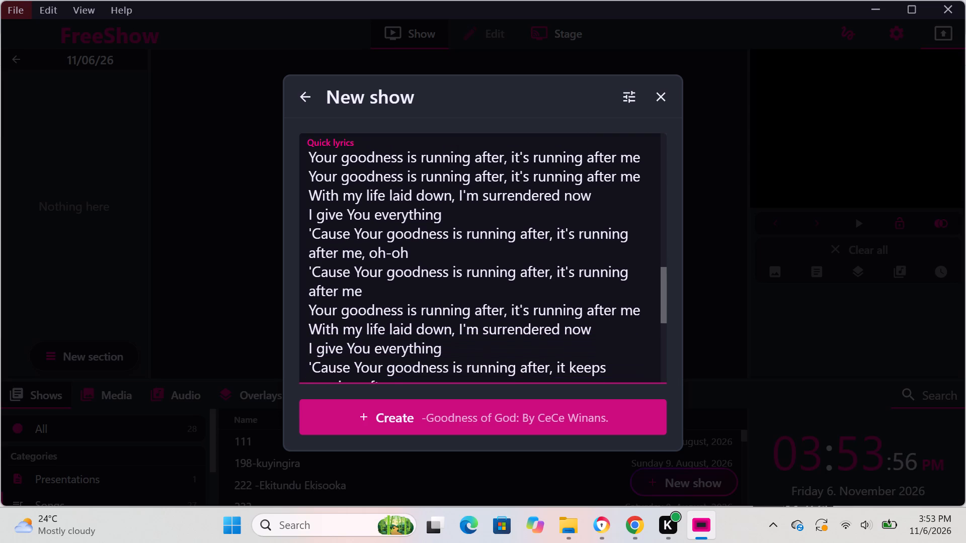
{"action": "scroll", "coordinate": [389, 296], "scroll_direction": "down", "scroll_amount": 1}
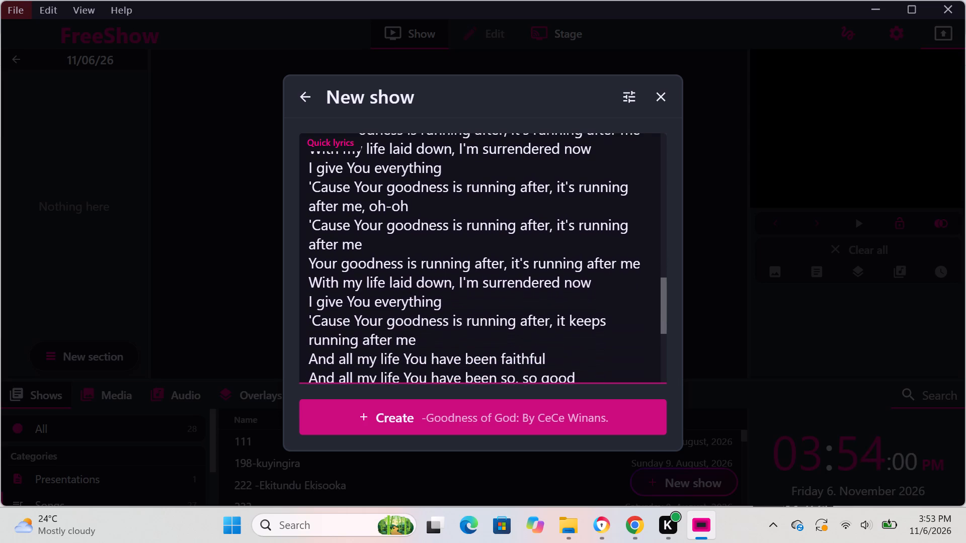
{"action": "scroll", "coordinate": [374, 244], "scroll_direction": "down", "scroll_amount": 1}
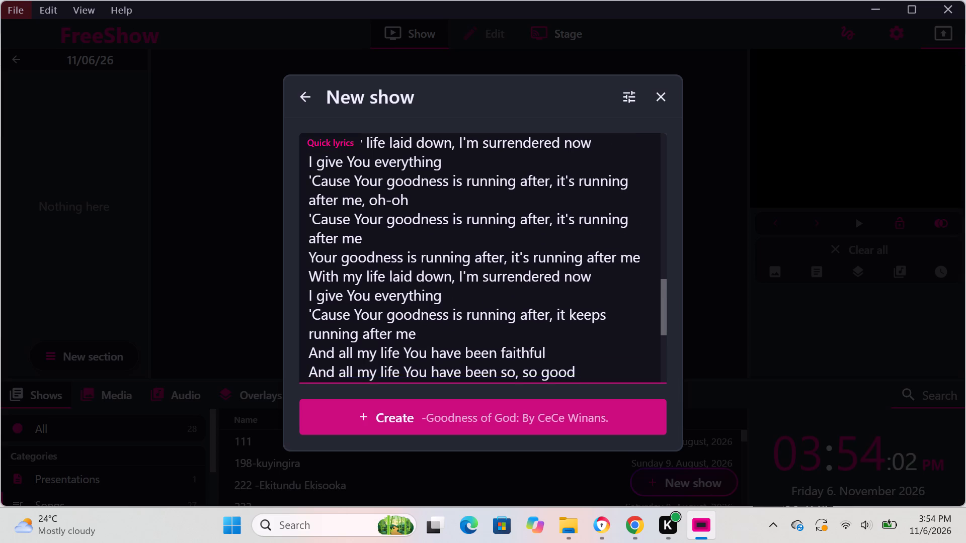
{"action": "scroll", "coordinate": [374, 244], "scroll_direction": "down", "scroll_amount": 1}
{"action": "scroll", "coordinate": [374, 244], "scroll_direction": "up", "scroll_amount": 1}
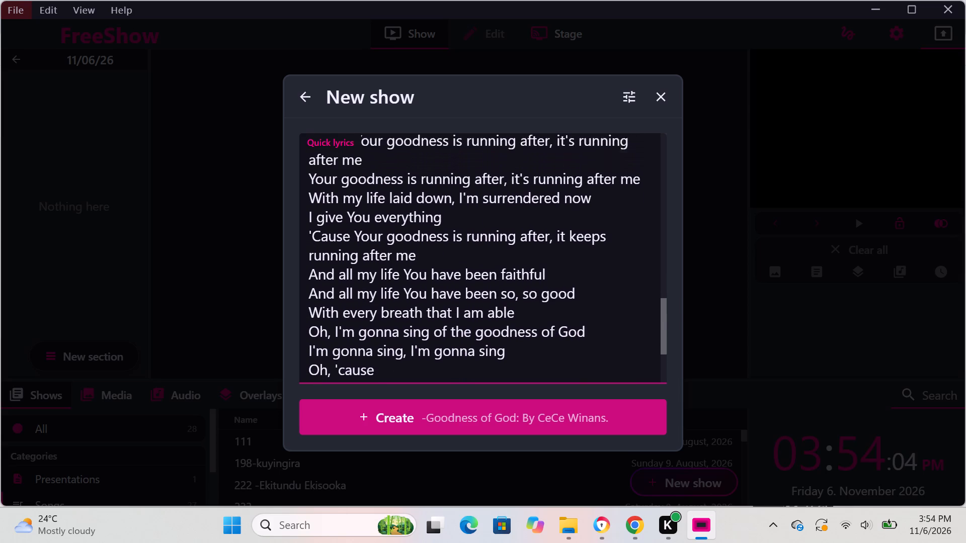
{"action": "scroll", "coordinate": [374, 244], "scroll_direction": "up", "scroll_amount": 1}
{"action": "left_click", "coordinate": [352, 309]}
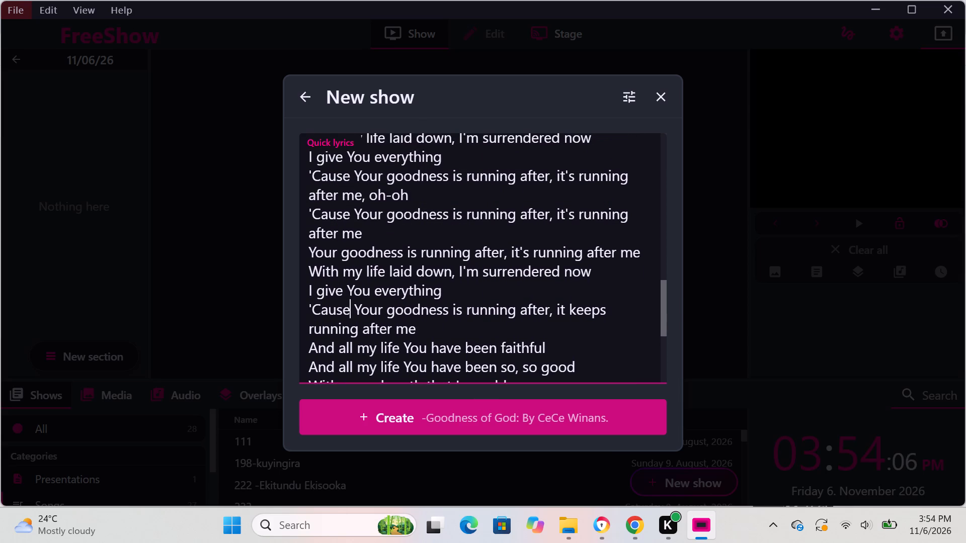
{"action": "key", "text": "BackSpace"}
{"action": "key", "text": "BackSpace"}
{"action": "key", "text": "BackSpace"}
{"action": "key", "text": "BackSpace"}
{"action": "key", "text": "BackSpace"}
{"action": "key", "text": "BackSpace"}
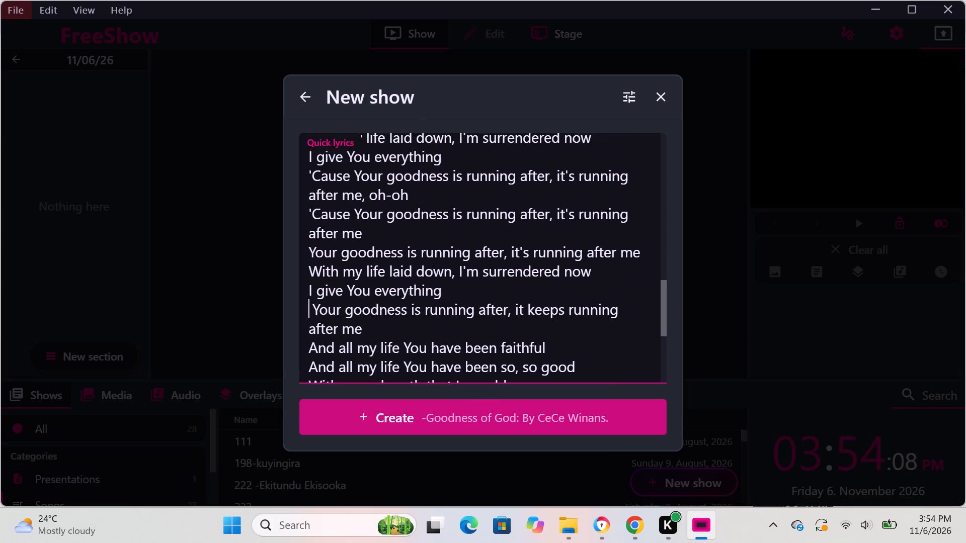
{"action": "left_click", "coordinate": [315, 309]}
{"action": "key", "text": "BackSpace"}
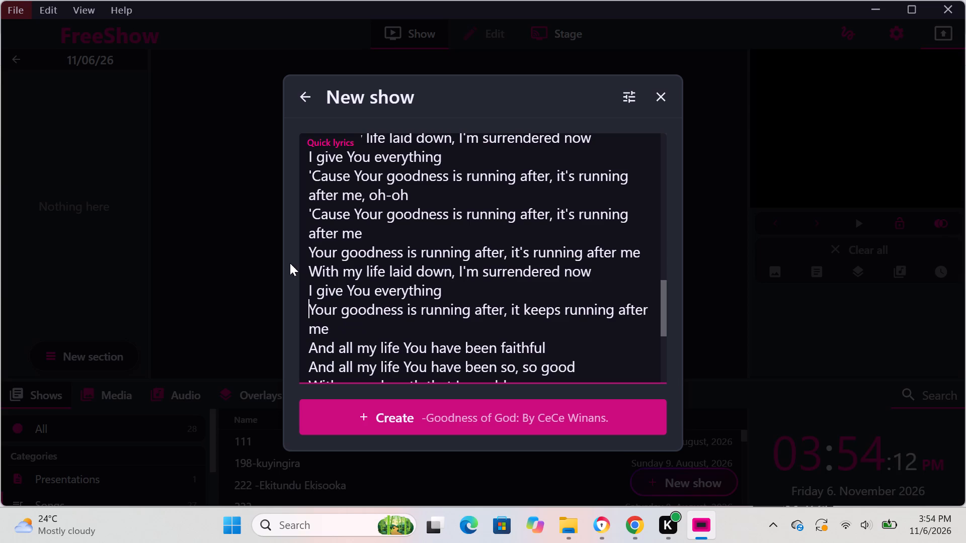
Delete "'Cause" from the "Your goodness is running after" line below the "oh-oh" line, keeping it on its own line.
{"action": "left_click", "coordinate": [356, 213]}
{"action": "key", "text": "BackSpace"}
{"action": "key", "text": "BackSpace"}
{"action": "key", "text": "BackSpace"}
{"action": "key", "text": "BackSpace"}
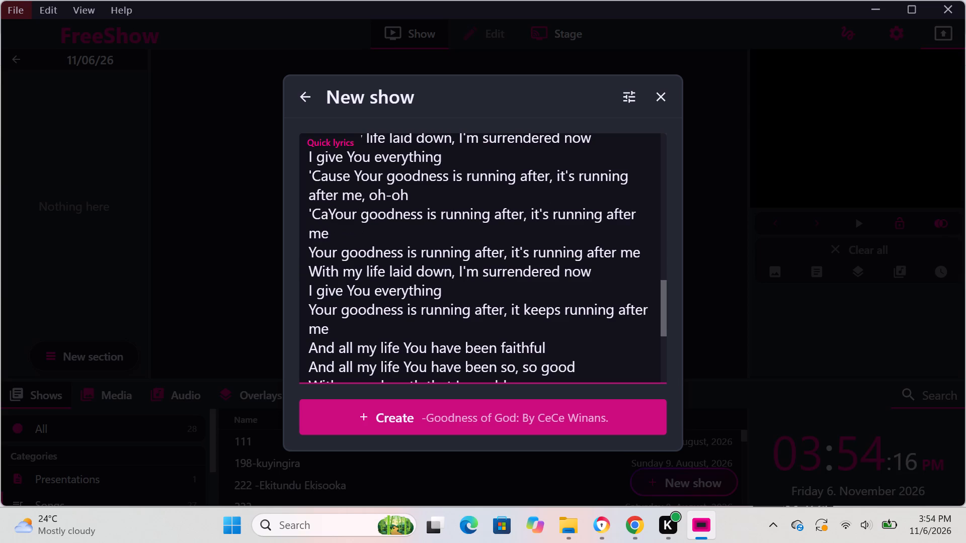
{"action": "key", "text": "BackSpace"}
{"action": "key", "text": "BackSpace"}
{"action": "key", "text": "BackSpace"}
{"action": "key", "text": "BackSpace"}
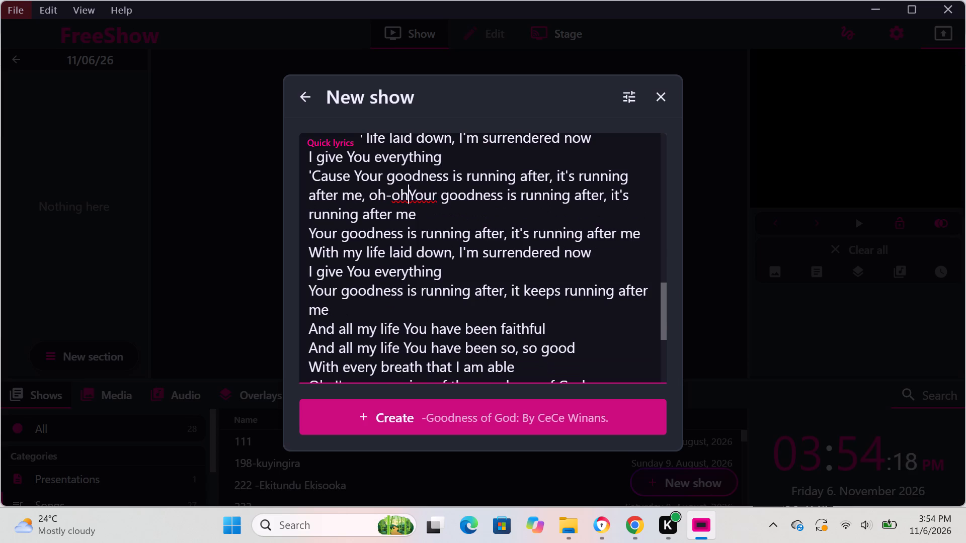
{"action": "key", "text": "Return"}
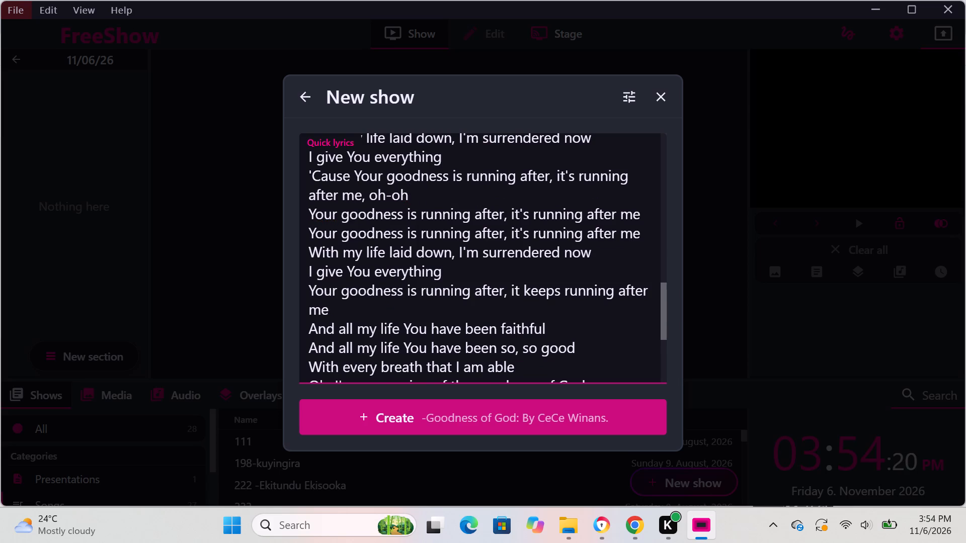
Delete "'Cause" from the start of the "Your goodness is running after" line that ends with "oh-oh".
{"action": "left_click", "coordinate": [353, 172]}
{"action": "key", "text": "BackSpace"}
{"action": "key", "text": "BackSpace"}
{"action": "key", "text": "BackSpace"}
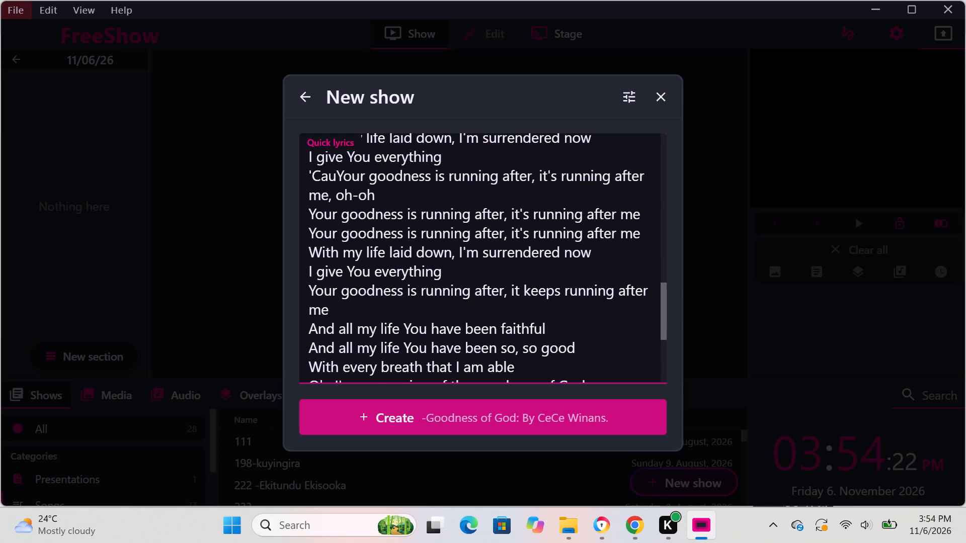
{"action": "key", "text": "BackSpace"}
{"action": "key", "text": "BackSpace"}
{"action": "key", "text": "BackSpace"}
{"action": "key", "text": "BackSpace"}
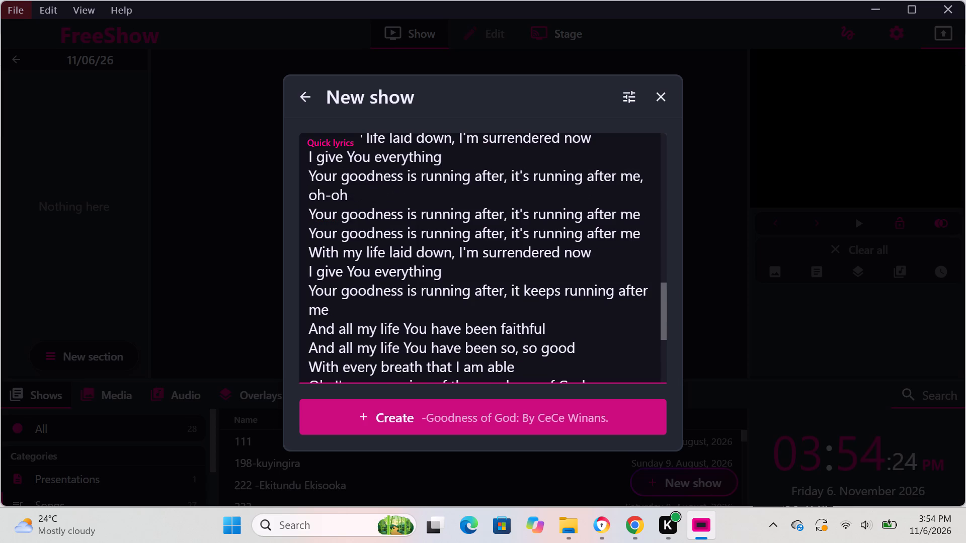
{"action": "scroll", "coordinate": [340, 291], "scroll_direction": "down", "scroll_amount": 1}
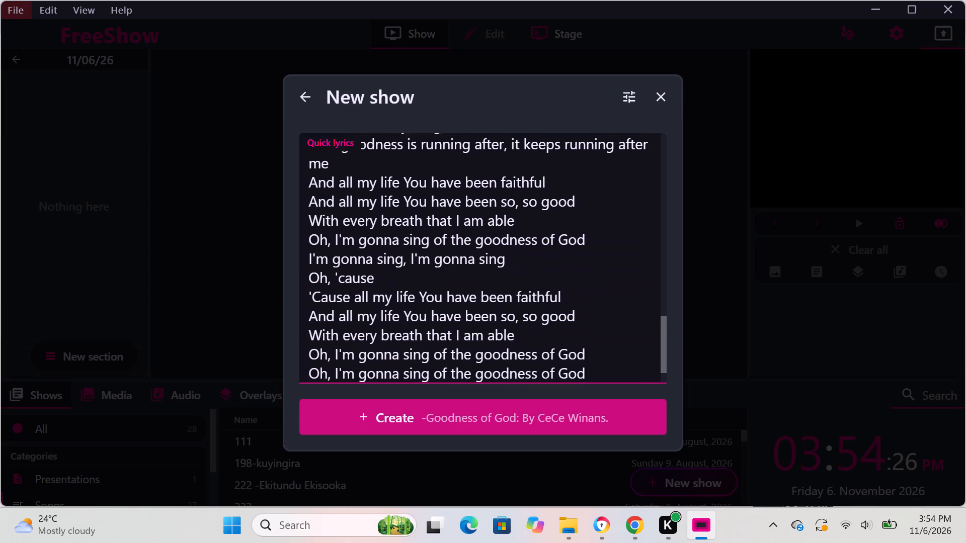
Insert blank lines splitting the chorus after the bridge into two-line blocks and isolating "I'm gonna sing, I'm gonna sing" as its own block.
{"action": "scroll", "coordinate": [340, 291], "scroll_direction": "down", "scroll_amount": 1}
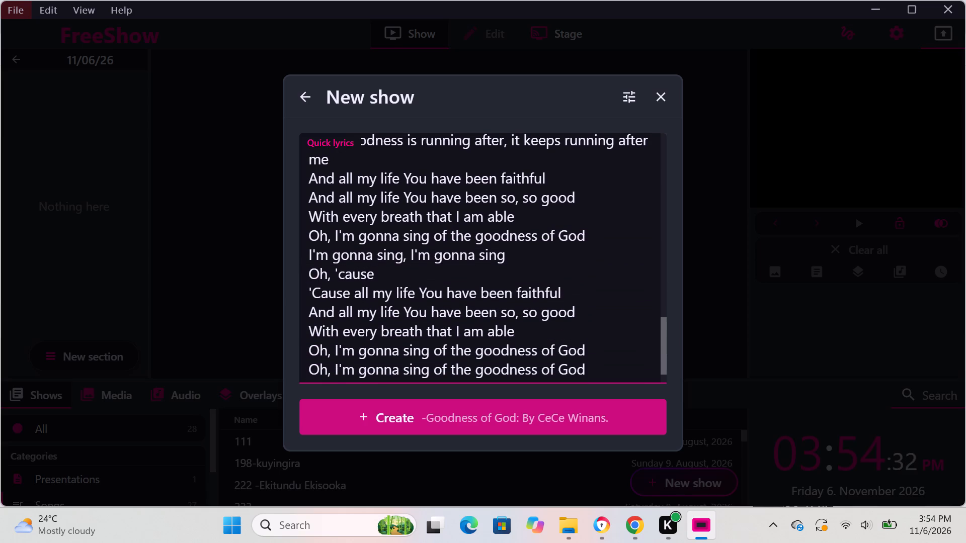
{"action": "left_click", "coordinate": [574, 200]}
{"action": "key", "text": "Return"}
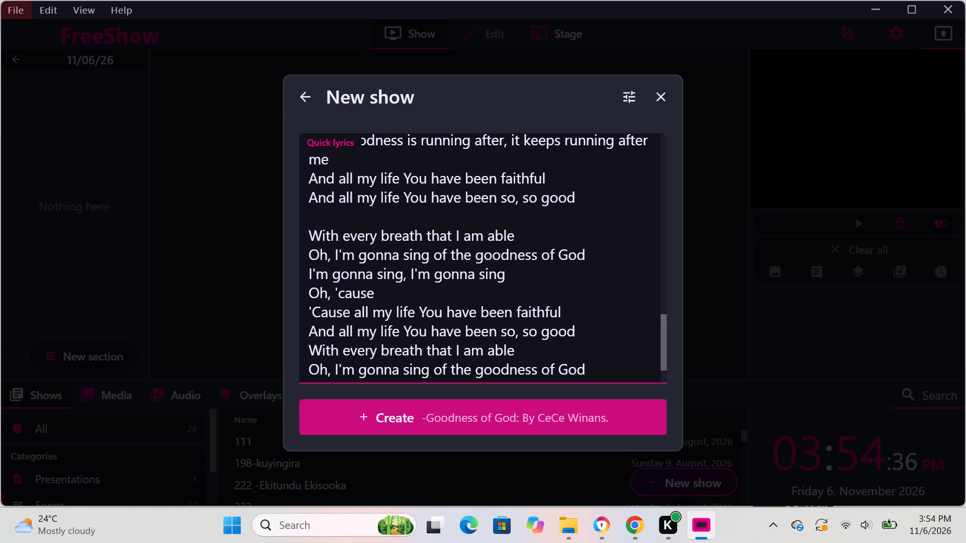
{"action": "left_click", "coordinate": [349, 162]}
{"action": "key", "text": "Return"}
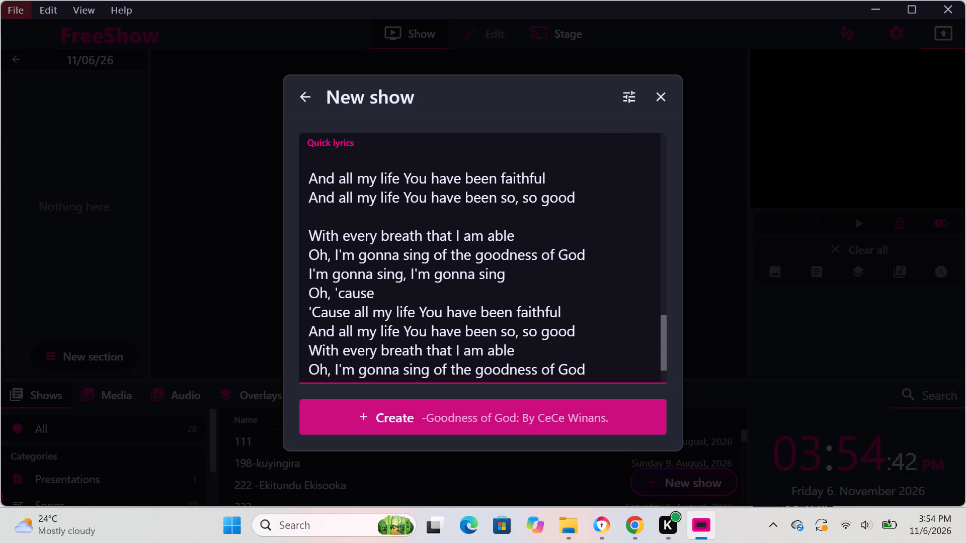
{"action": "left_click", "coordinate": [587, 257]}
{"action": "key", "text": "Return"}
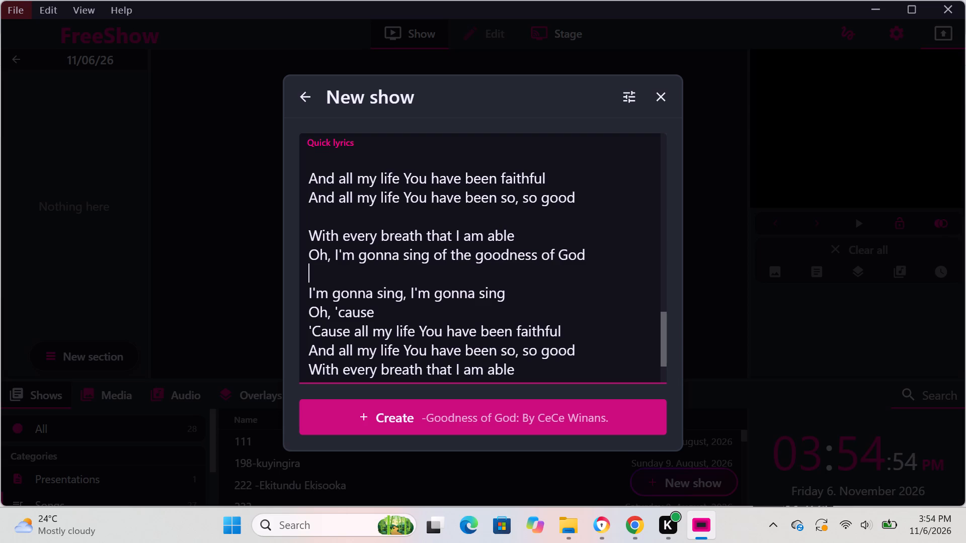
{"action": "scroll", "coordinate": [558, 281], "scroll_direction": "down", "scroll_amount": 1}
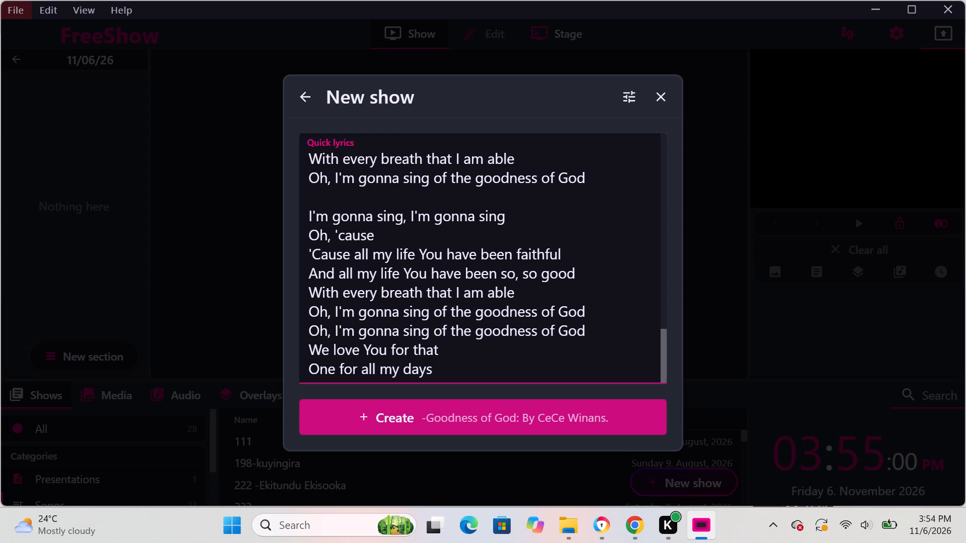
{"action": "left_click", "coordinate": [528, 221]}
{"action": "key", "text": "Return"}
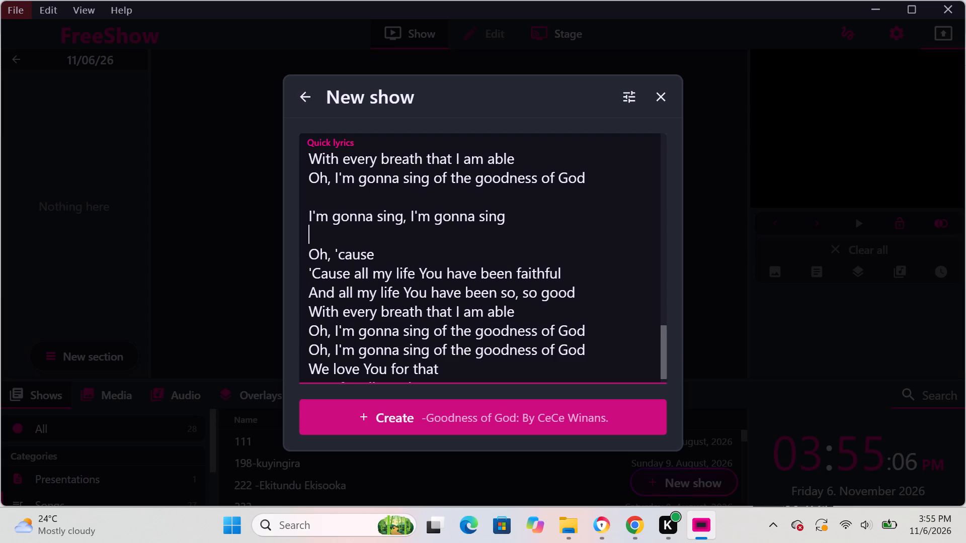
Delete the "Oh, 'cause" line above "'Cause all my life You have been faithful".
{"action": "left_click", "coordinate": [378, 260]}
{"action": "key", "text": "BackSpace"}
{"action": "key", "text": "BackSpace"}
{"action": "key", "text": "BackSpace"}
{"action": "key", "text": "BackSpace"}
{"action": "key", "text": "BackSpace"}
{"action": "key", "text": "BackSpace"}
{"action": "key", "text": "BackSpace"}
{"action": "key", "text": "BackSpace"}
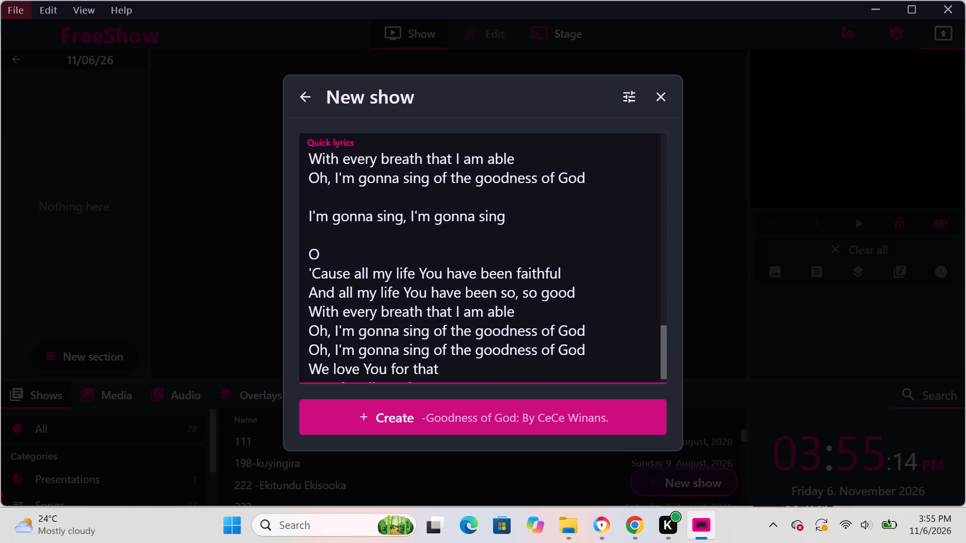
{"action": "key", "text": "BackSpace"}
{"action": "key", "text": "BackSpace"}
{"action": "key", "text": "BackSpace"}
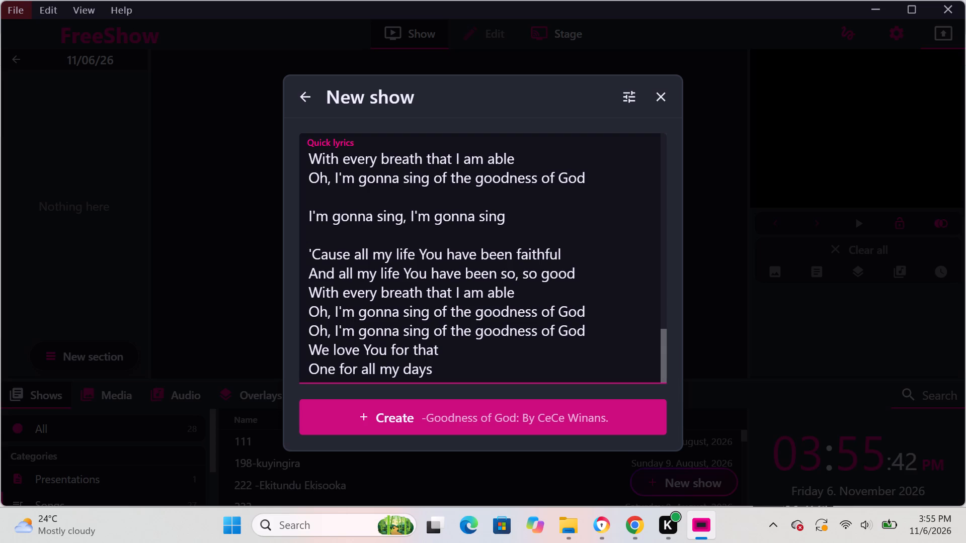
Insert a blank line after "And all my life You have been so, so good" in the final chorus.
{"action": "left_click", "coordinate": [582, 277]}
{"action": "key", "text": "Return"}
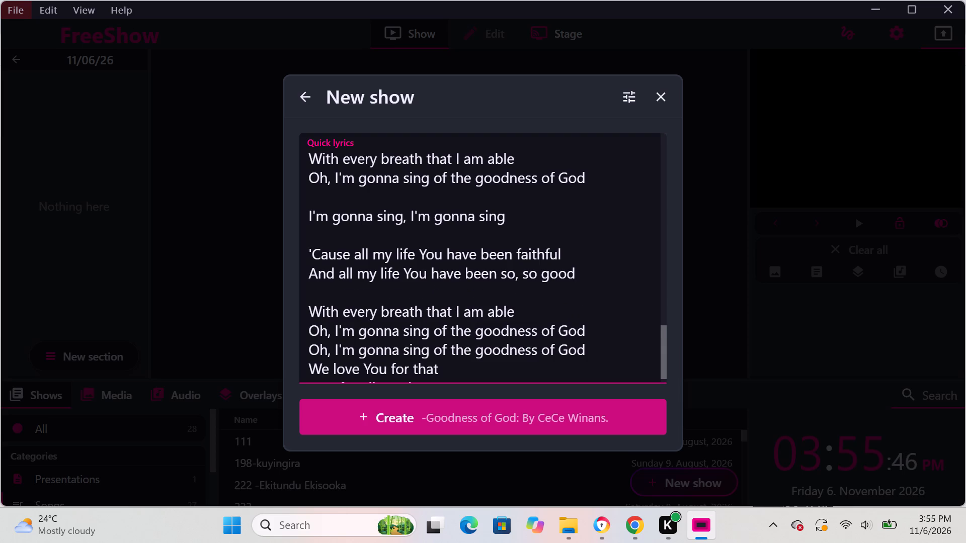
{"action": "left_click", "coordinate": [536, 317]}
{"action": "scroll", "coordinate": [513, 345], "scroll_direction": "down", "scroll_amount": 1}
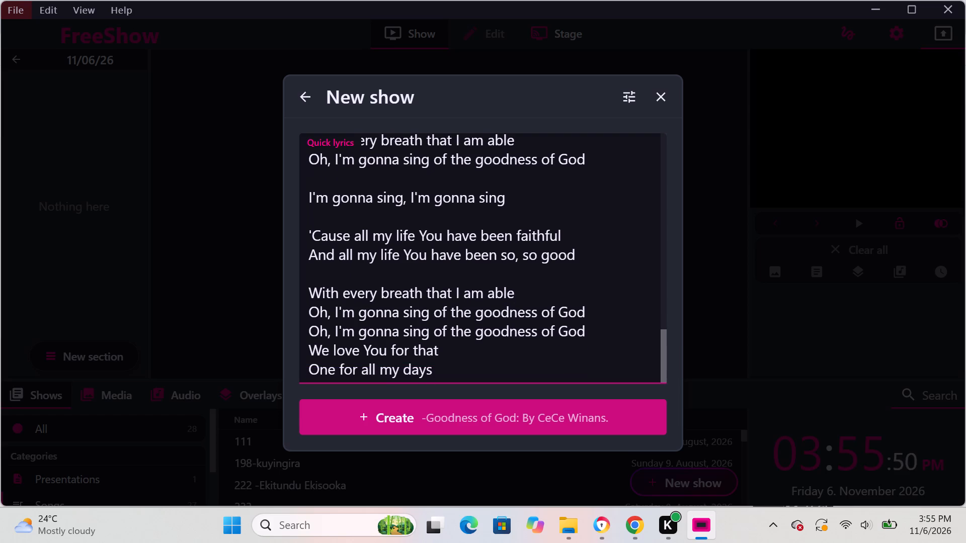
{"action": "scroll", "coordinate": [513, 345], "scroll_direction": "down", "scroll_amount": 1}
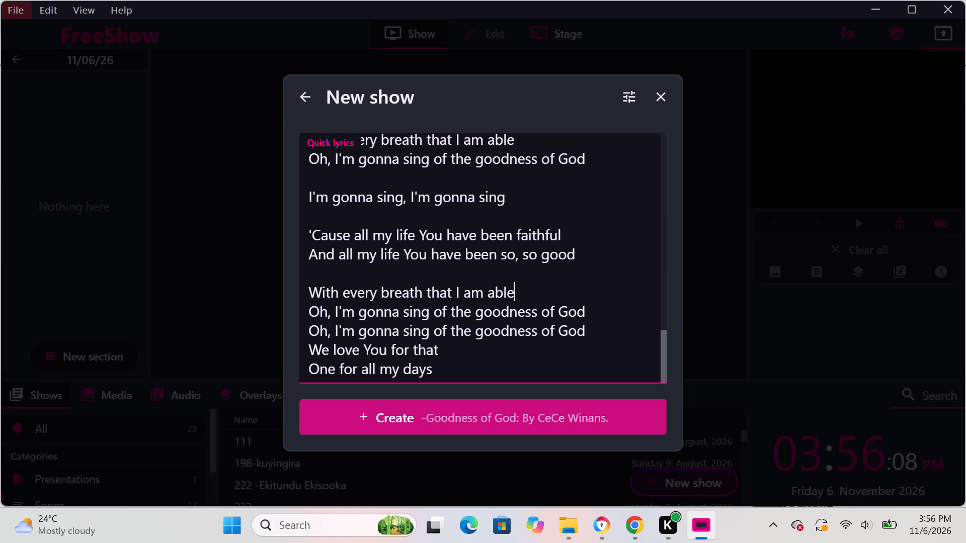
Switch to Chrome and go back to the "CeCe Winans: Goodness of God (Live)" video.
{"action": "left_click", "coordinate": [631, 522]}
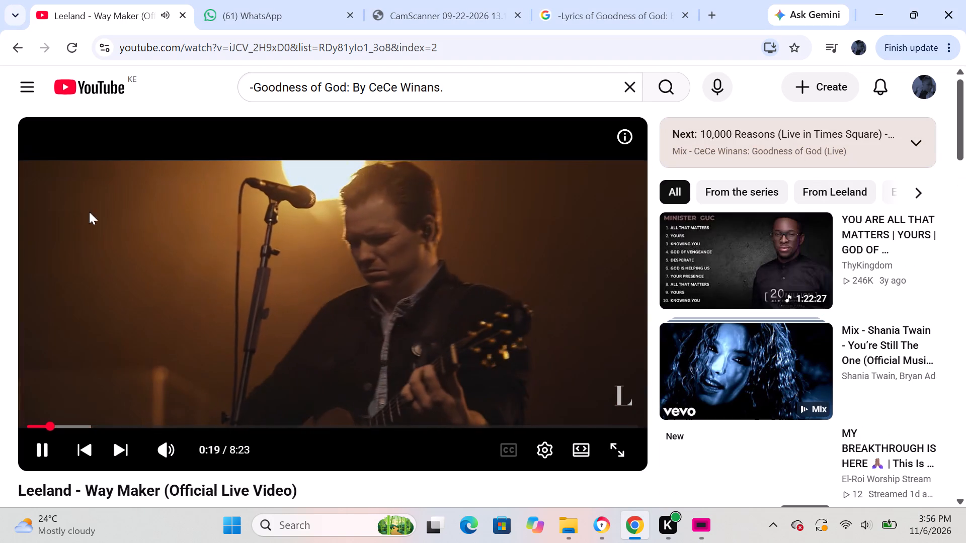
{"action": "left_click", "coordinate": [16, 48]}
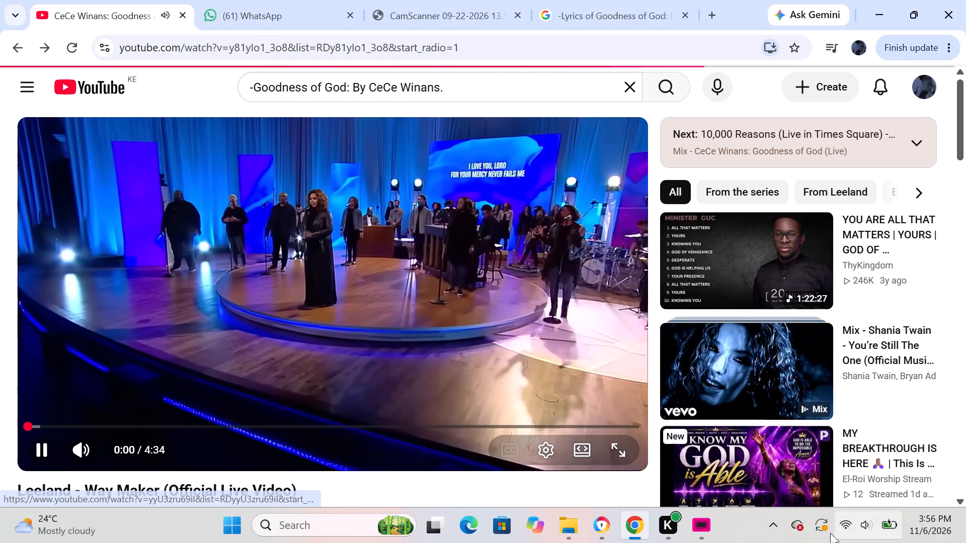
Back in FreeShow, insert a blank line after each of the last two "Oh, I'm gonna sing of the goodness of God" lines.
{"action": "left_click", "coordinate": [704, 528]}
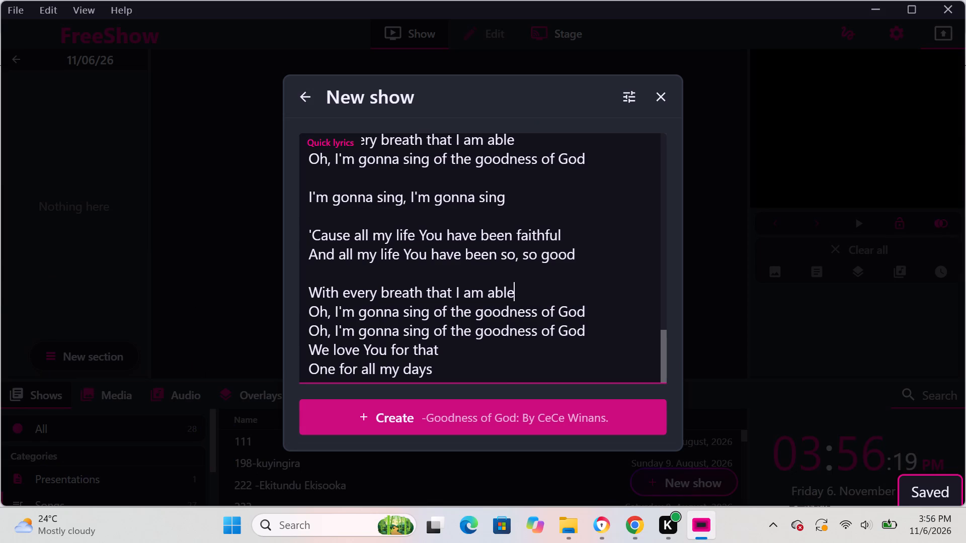
{"action": "left_click", "coordinate": [589, 312]}
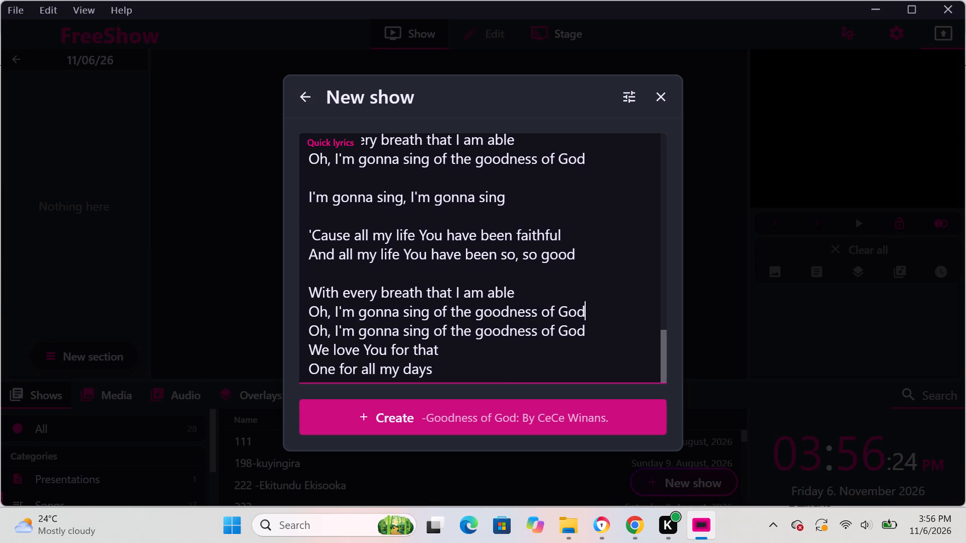
{"action": "key", "text": "Return"}
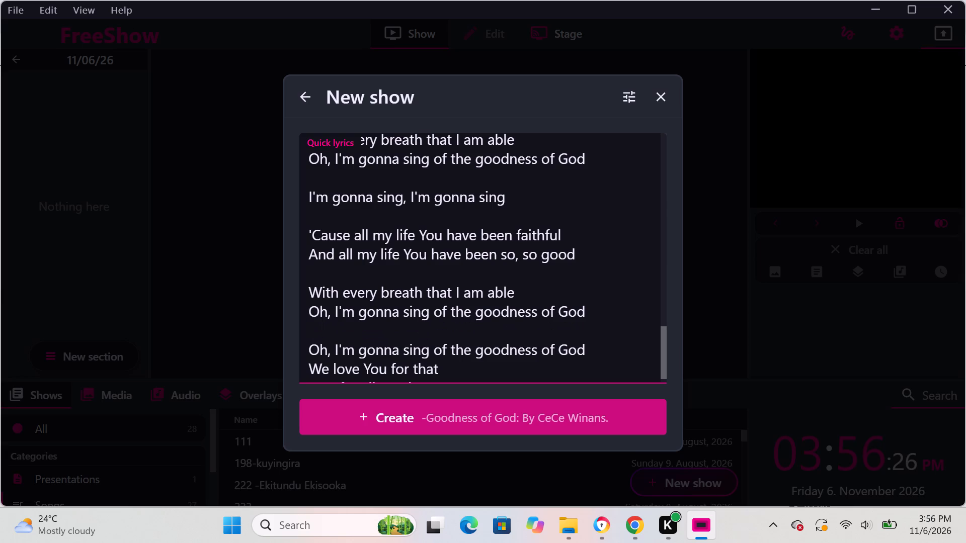
{"action": "left_click", "coordinate": [592, 345]}
{"action": "key", "text": "Return"}
Create the "Goodness of God: By CeCe Winans." show from the finished quick lyrics.
{"action": "scroll", "coordinate": [537, 270], "scroll_direction": "up", "scroll_amount": 4}
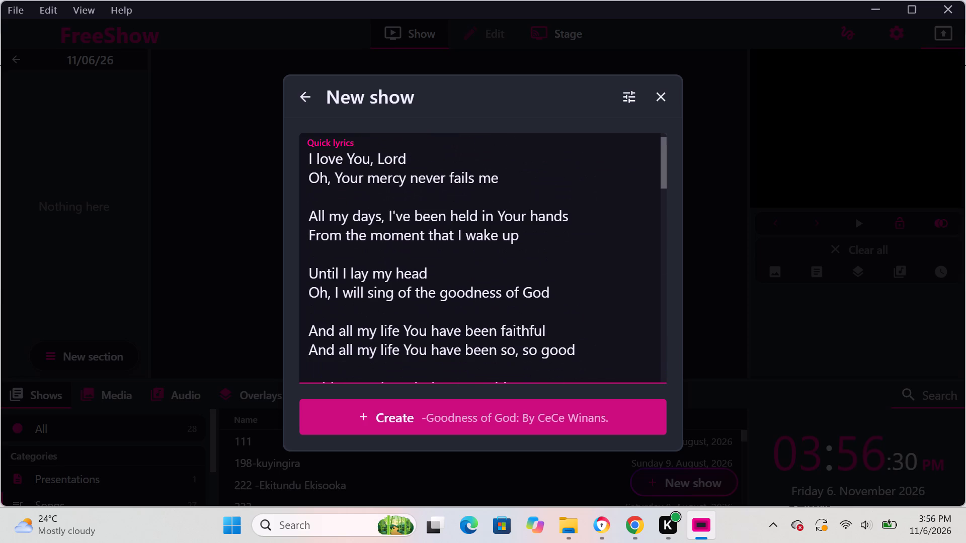
{"action": "scroll", "coordinate": [537, 270], "scroll_direction": "up", "scroll_amount": 6}
{"action": "left_click", "coordinate": [493, 420]}
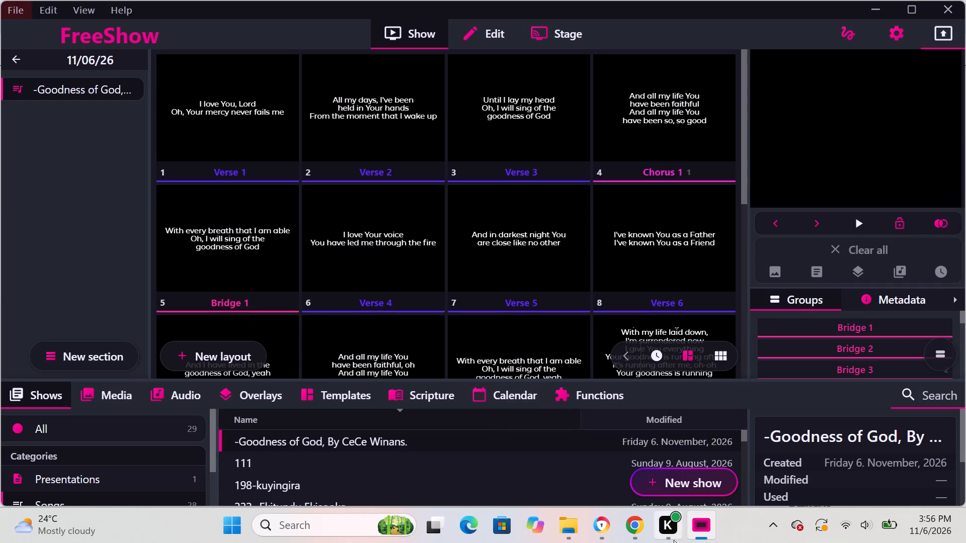
Switch to Chrome and restart the CeCe Winans "Goodness of God (Live)" video from 0:00.
{"action": "left_click", "coordinate": [636, 525]}
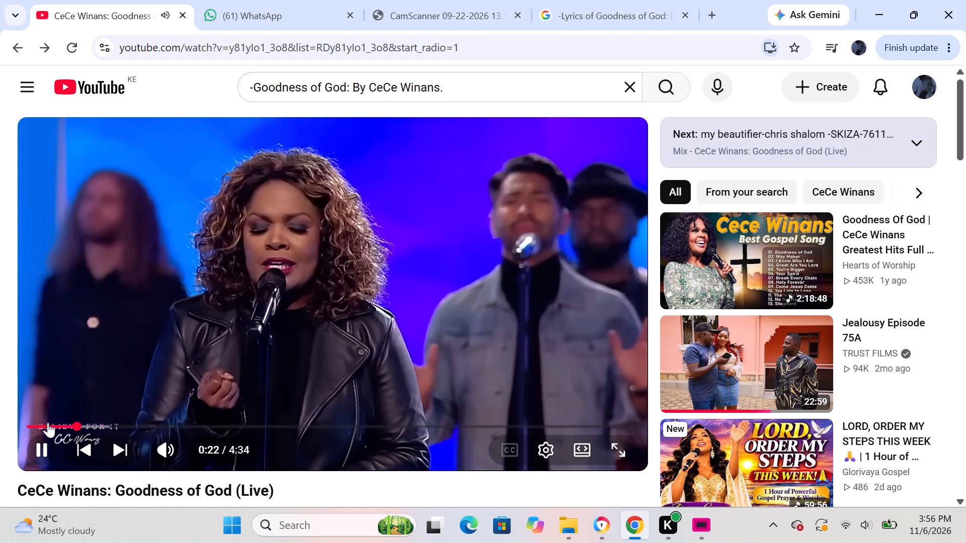
{"action": "left_click_drag", "start_coordinate": [74, 426], "coordinate": [20, 427]}
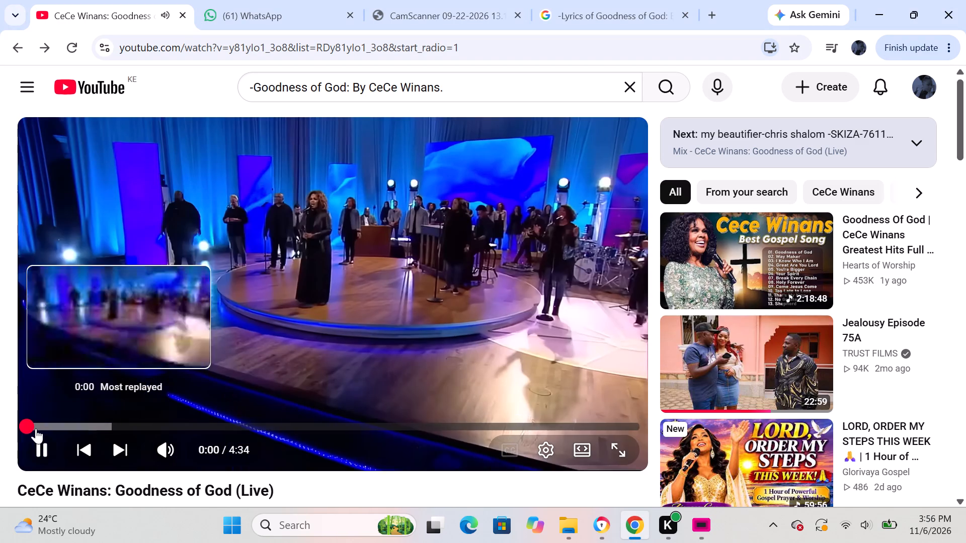
{"action": "left_click", "coordinate": [36, 428]}
{"action": "left_click_drag", "start_coordinate": [36, 428], "coordinate": [16, 427]}
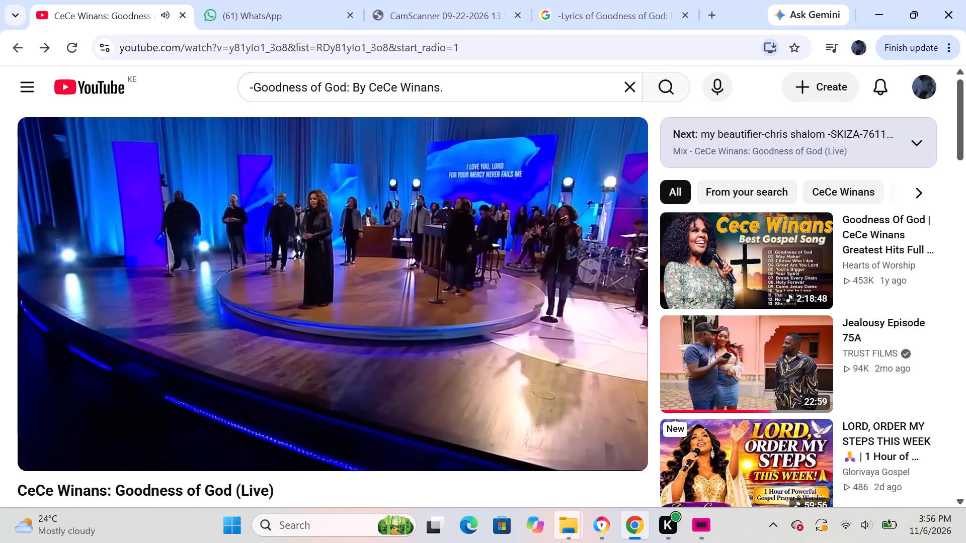
Switch to FreeShow, output the Verse 1 slide and advance through Verse 2 to the Verse 3 slide.
{"action": "left_click", "coordinate": [710, 528]}
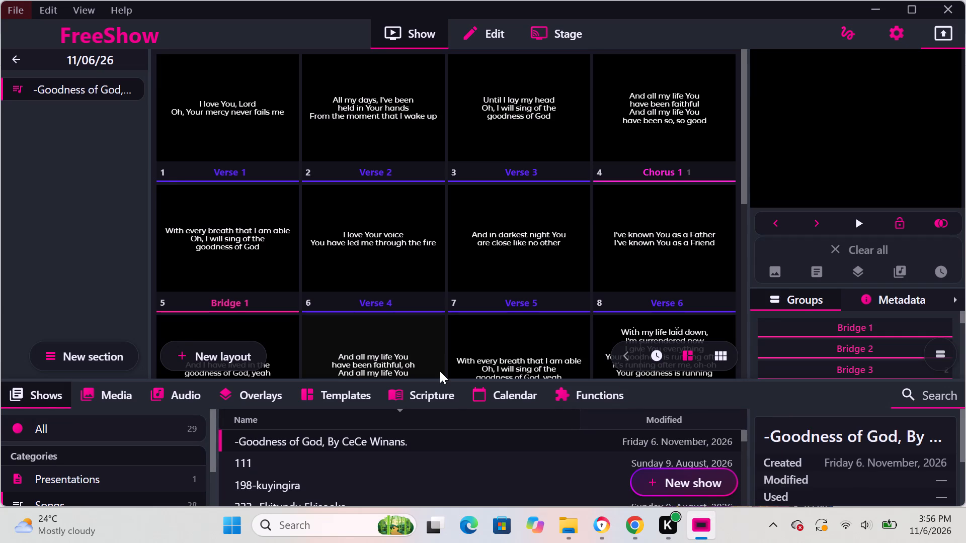
{"action": "left_click", "coordinate": [238, 139]}
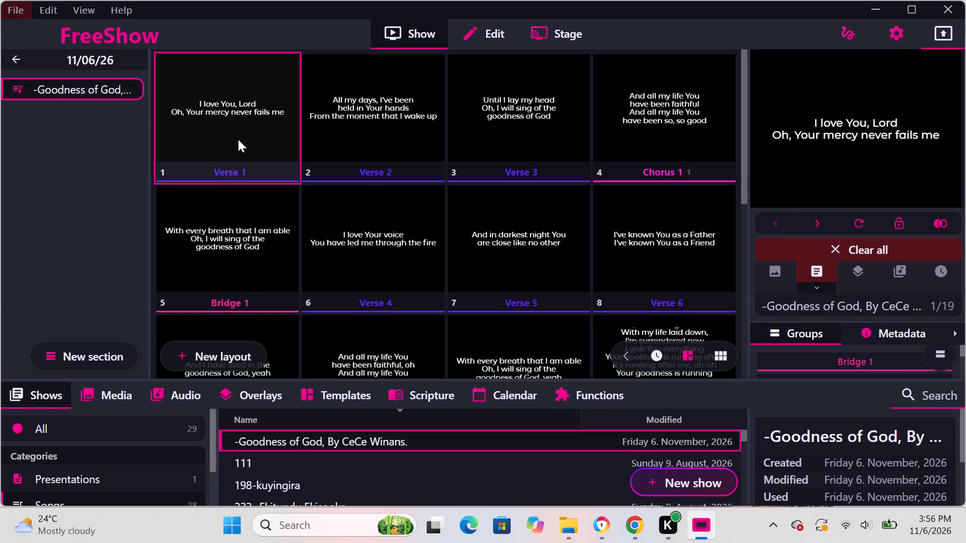
{"action": "key", "text": "Right"}
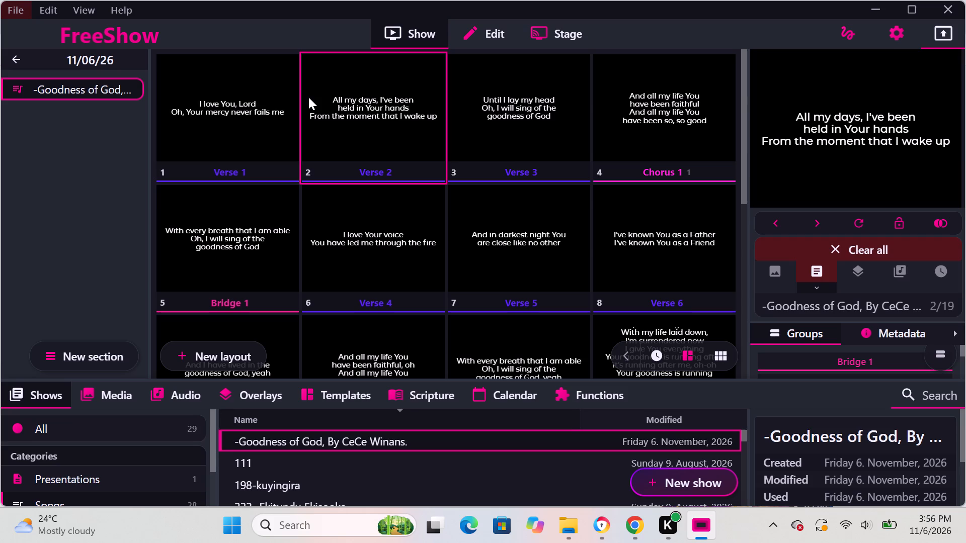
{"action": "key", "text": "Right"}
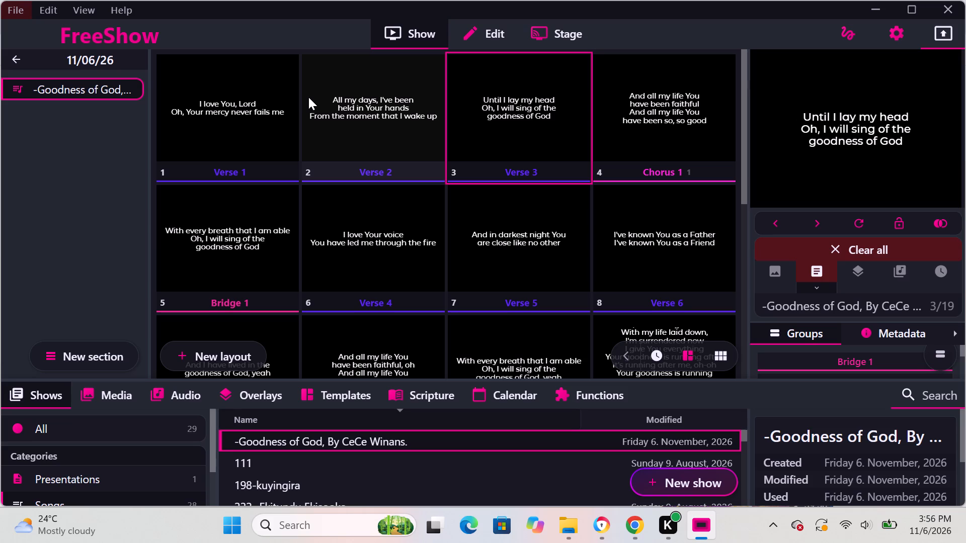
Open the show's full lyrics text and insert a blank line between "All my days, I've been held in Your hands" and "From the moment that I wake up".
{"action": "left_click", "coordinate": [493, 36]}
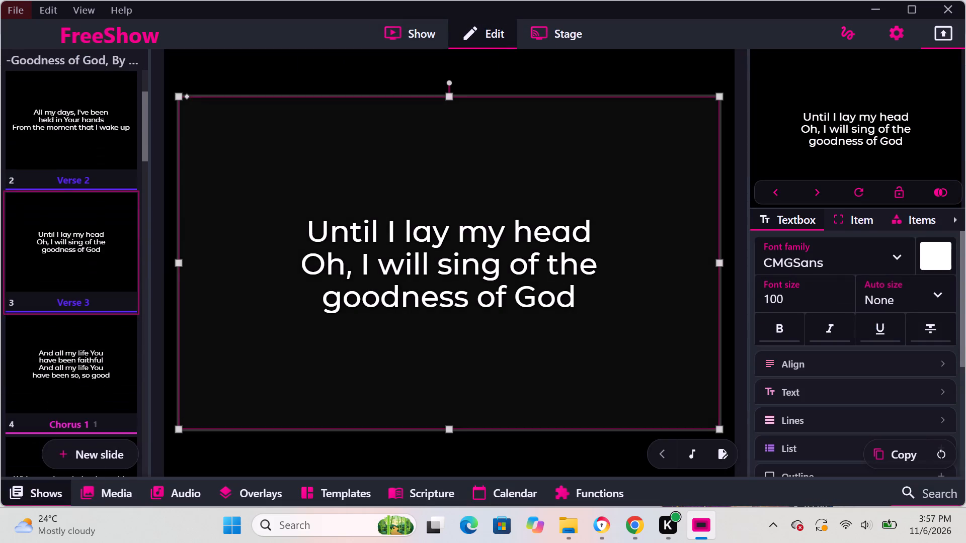
{"action": "left_click", "coordinate": [90, 142]}
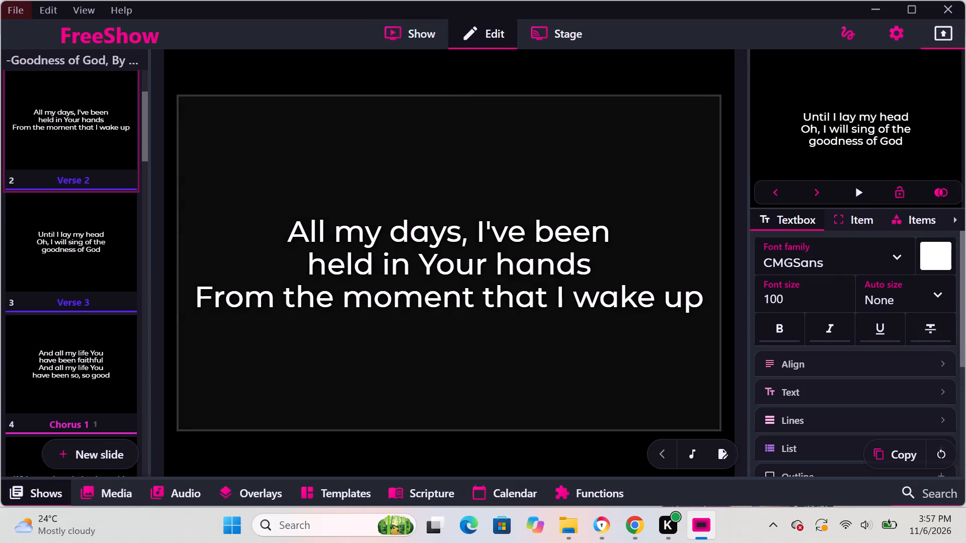
{"action": "left_click", "coordinate": [723, 456]}
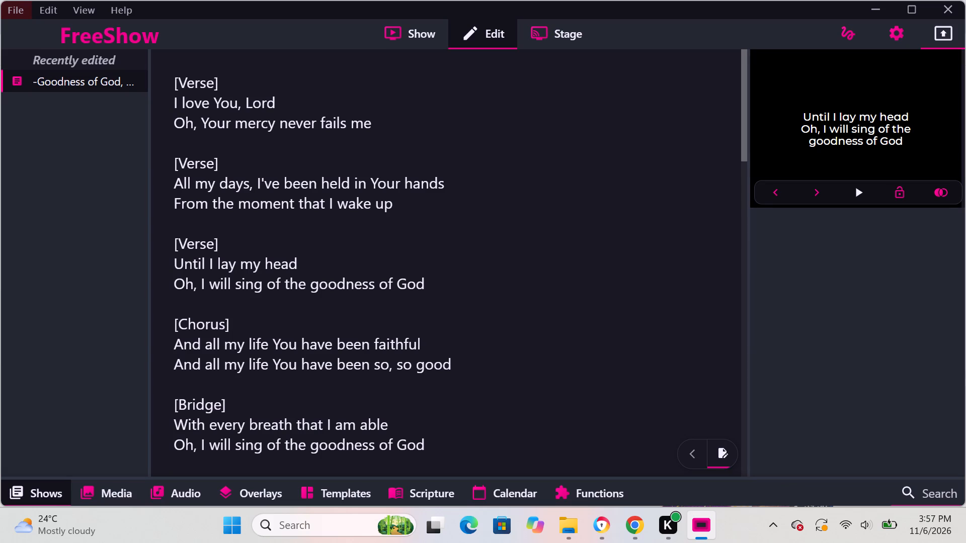
{"action": "left_click", "coordinate": [451, 176]}
{"action": "key", "text": "Return"}
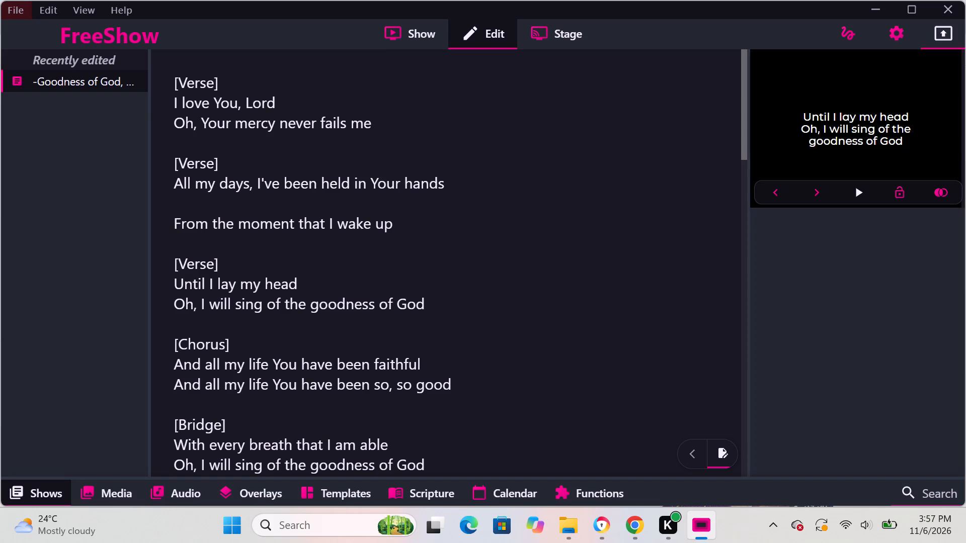
Remove the [Verse] tag and blank line above "Until I lay my head" so it directly follows "From the moment that I wake up".
{"action": "left_click", "coordinate": [176, 287]}
{"action": "key", "text": "BackSpace"}
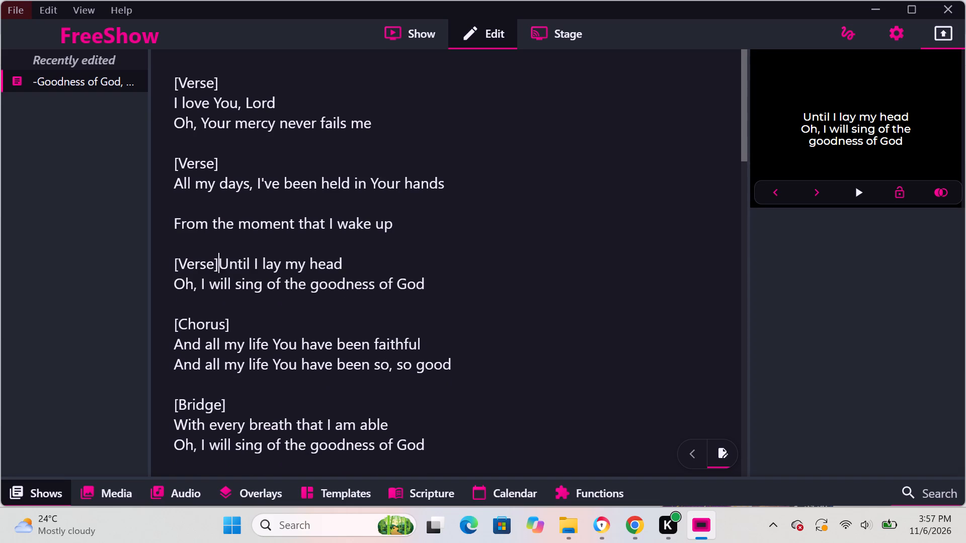
{"action": "key", "text": "BackSpace"}
{"action": "key", "text": "BackSpace"}
{"action": "key", "text": "BackSpace"}
{"action": "key", "text": "BackSpace"}
{"action": "key", "text": "BackSpace"}
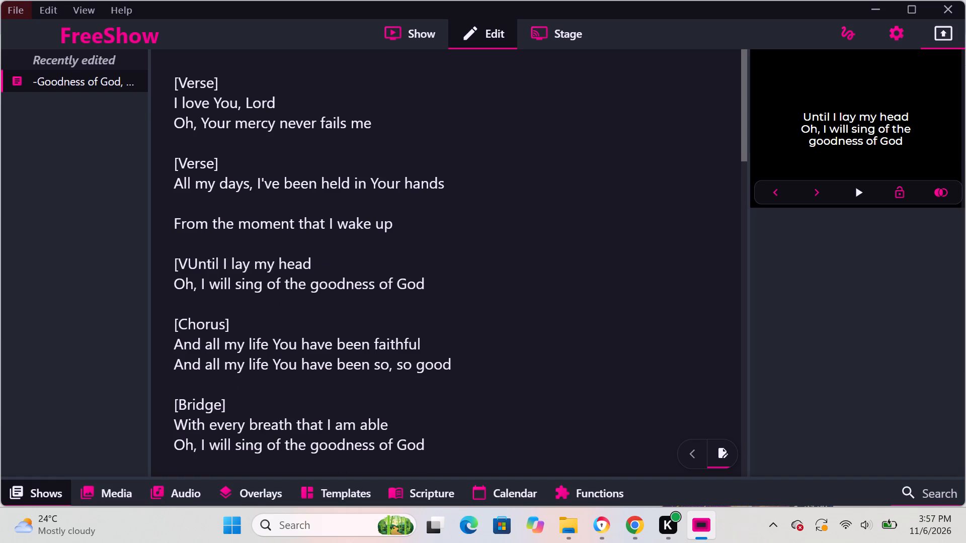
{"action": "key", "text": "BackSpace"}
{"action": "key", "text": "BackSpace"}
{"action": "key", "text": "BackSpace"}
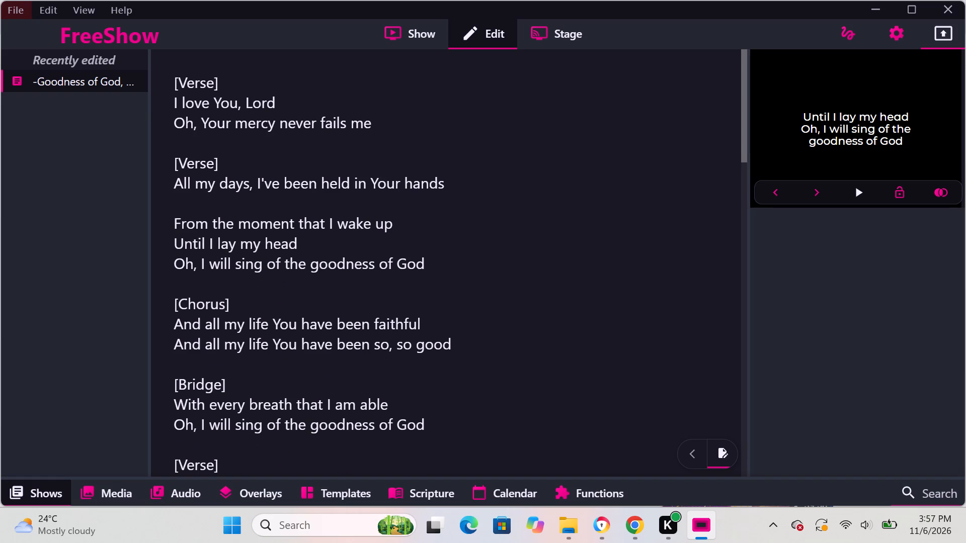
Insert a blank line between "Until I lay my head" and "Oh, I will sing of the goodness of God", and return to the slide view.
{"action": "left_click", "coordinate": [303, 239]}
{"action": "key", "text": "Return"}
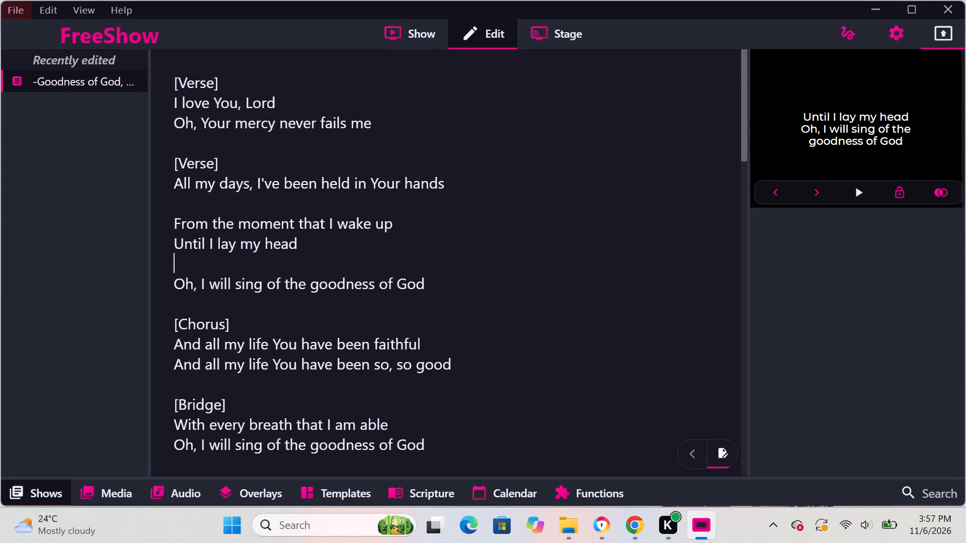
{"action": "scroll", "coordinate": [284, 288], "scroll_direction": "down", "scroll_amount": 1}
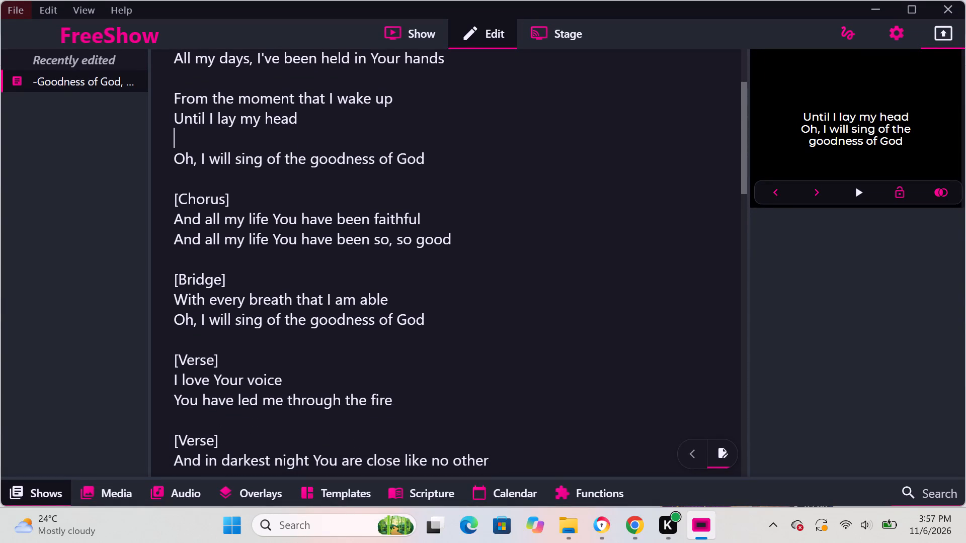
{"action": "left_click", "coordinate": [420, 38]}
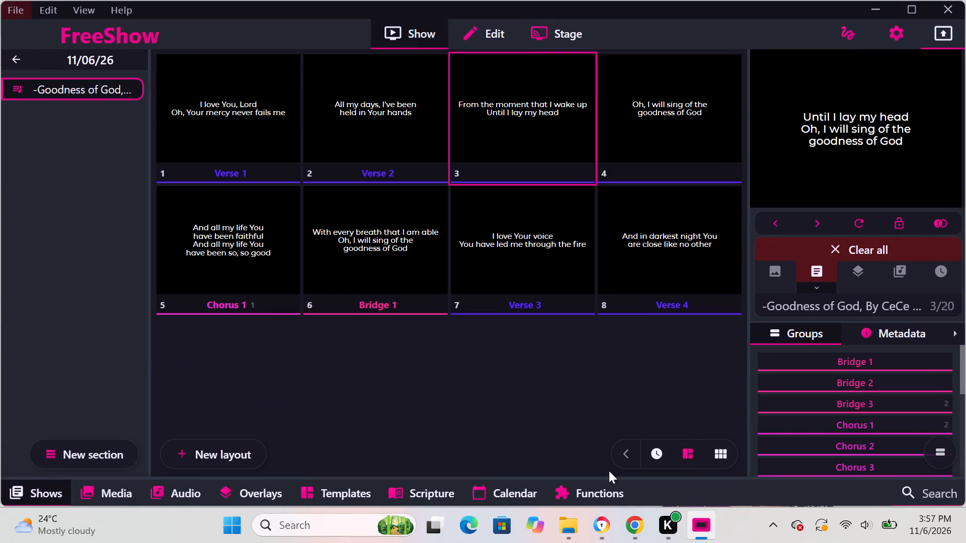
Switch to Chrome and restart the "Goodness of God (Live)" video from near its beginning.
{"action": "left_click", "coordinate": [637, 529]}
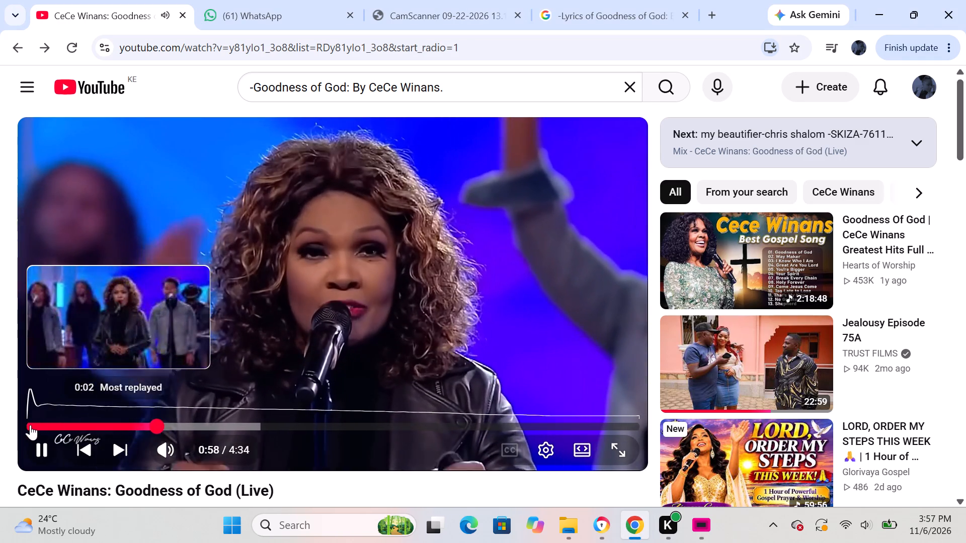
{"action": "left_click", "coordinate": [30, 424]}
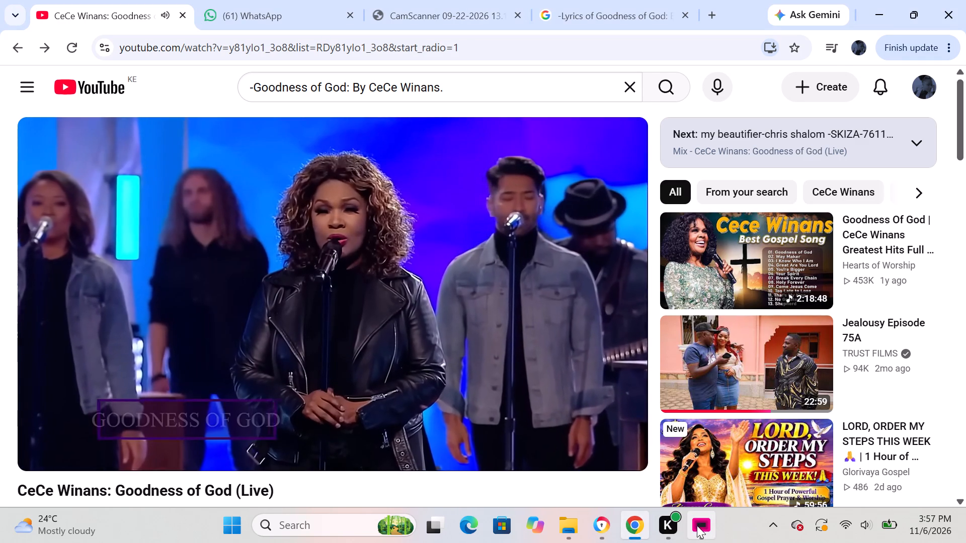
Switch to FreeShow, output the Verse 2 slide and advance to slide 4, "Oh, I will sing of the goodness of God".
{"action": "left_click", "coordinate": [697, 525]}
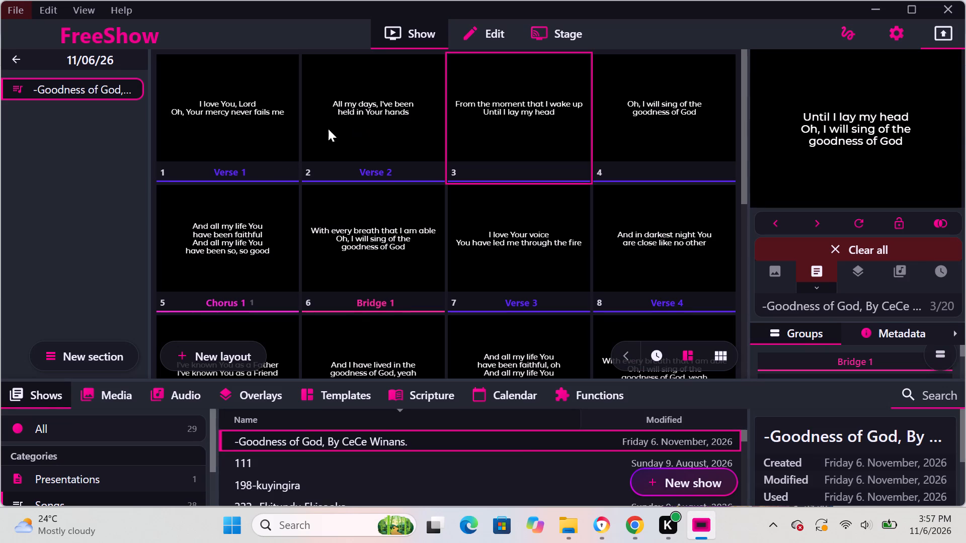
{"action": "left_click", "coordinate": [342, 123]}
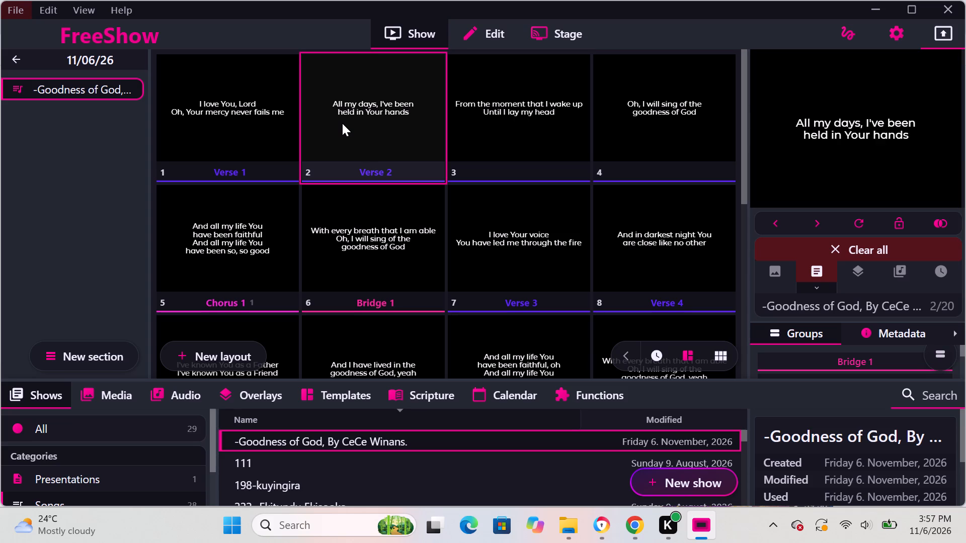
{"action": "key", "text": "Right"}
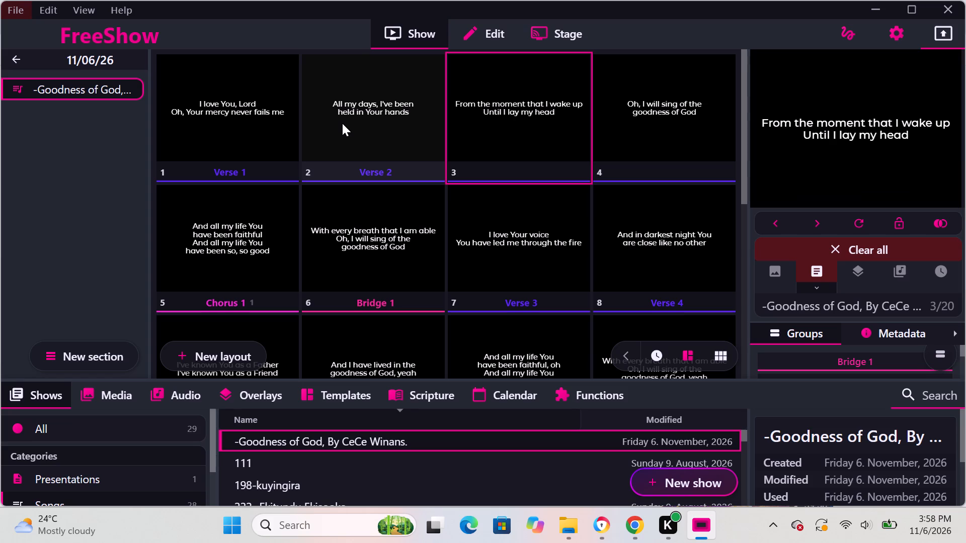
{"action": "key", "text": "Right"}
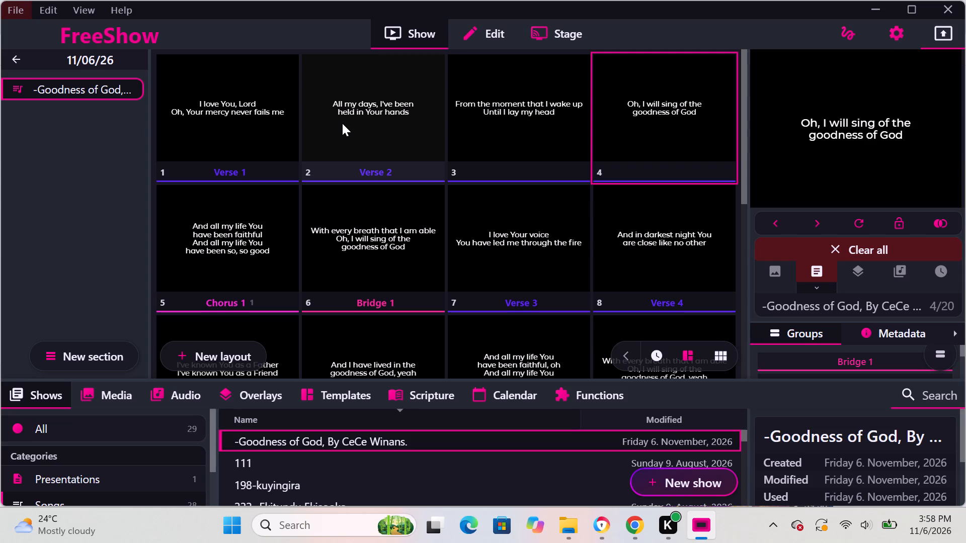
In the lyrics text, split the first Chorus with a blank line after "And all my life You have been faithful", and return to the slides.
{"action": "left_click", "coordinate": [497, 20]}
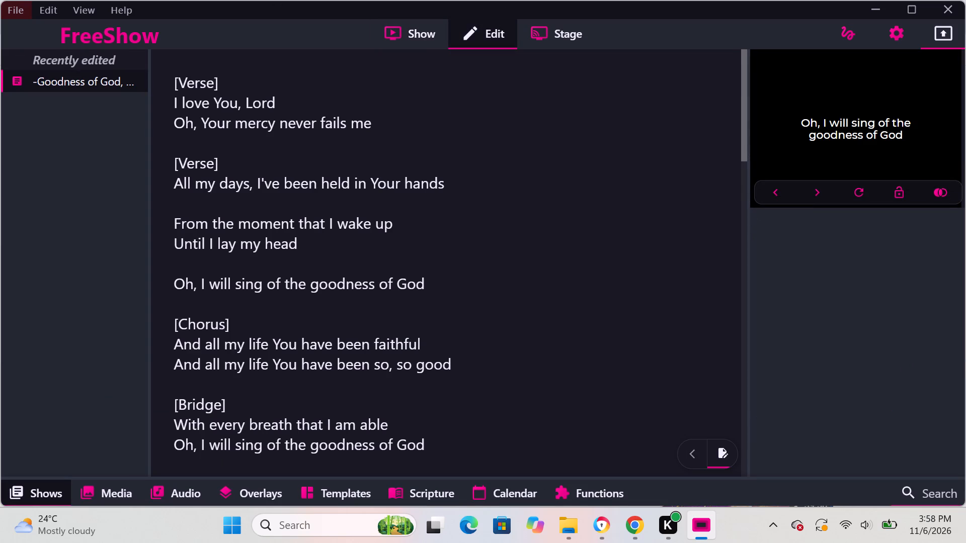
{"action": "left_click", "coordinate": [429, 345]}
{"action": "key", "text": "Return"}
{"action": "left_click", "coordinate": [416, 43]}
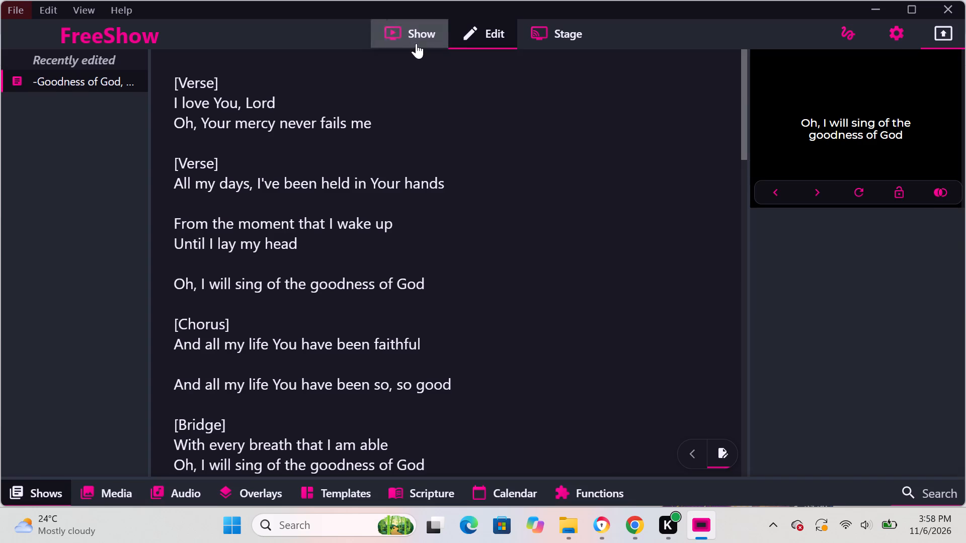
Output the Chorus 1 slide and advance to "And all my life You have been so, so good".
{"action": "left_click", "coordinate": [258, 226]}
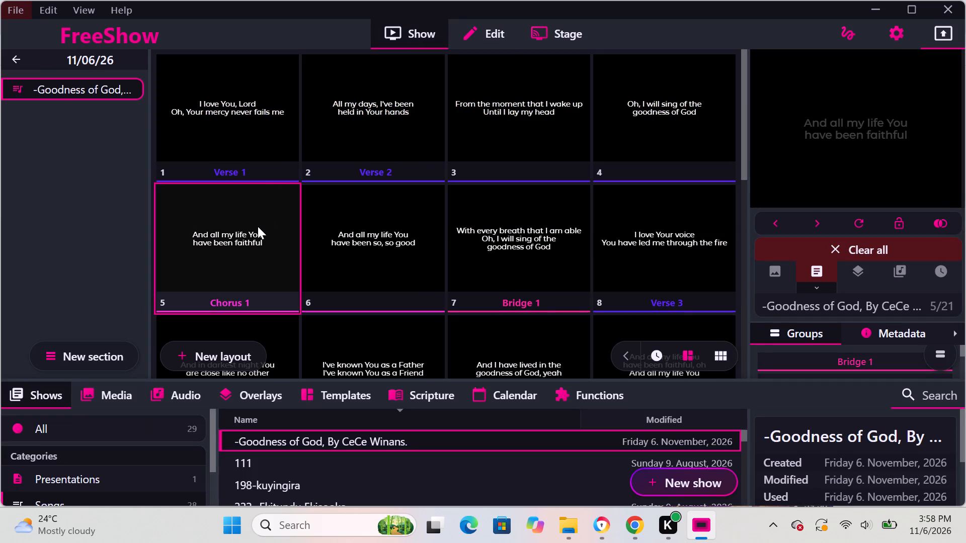
{"action": "key", "text": "Right"}
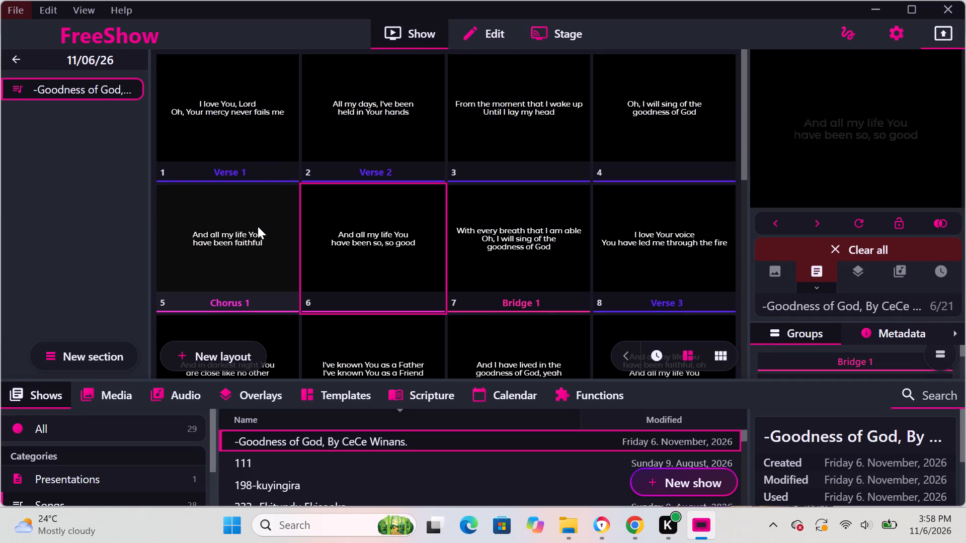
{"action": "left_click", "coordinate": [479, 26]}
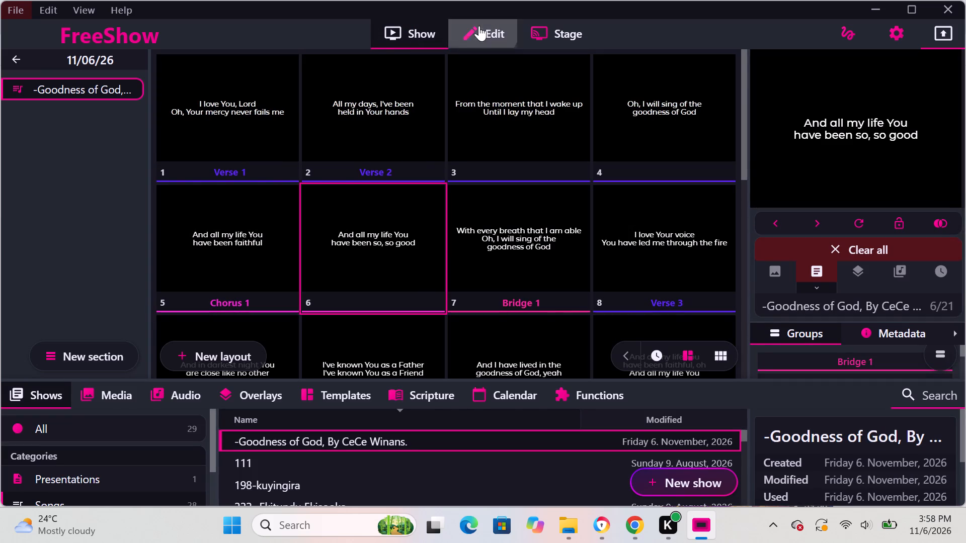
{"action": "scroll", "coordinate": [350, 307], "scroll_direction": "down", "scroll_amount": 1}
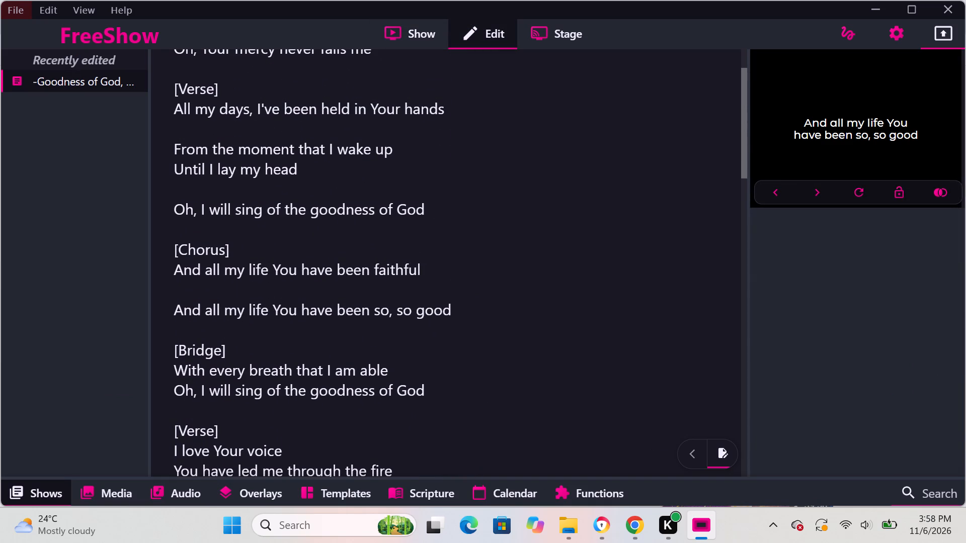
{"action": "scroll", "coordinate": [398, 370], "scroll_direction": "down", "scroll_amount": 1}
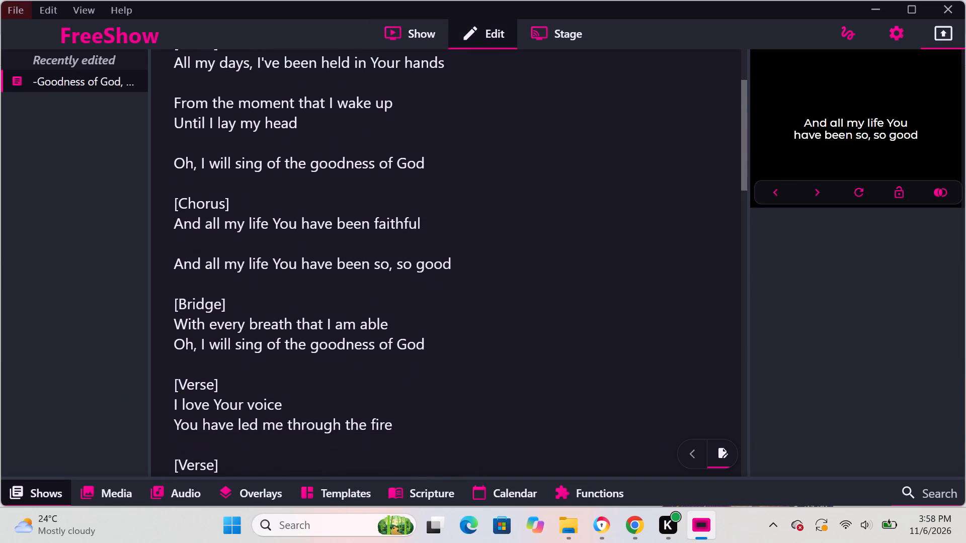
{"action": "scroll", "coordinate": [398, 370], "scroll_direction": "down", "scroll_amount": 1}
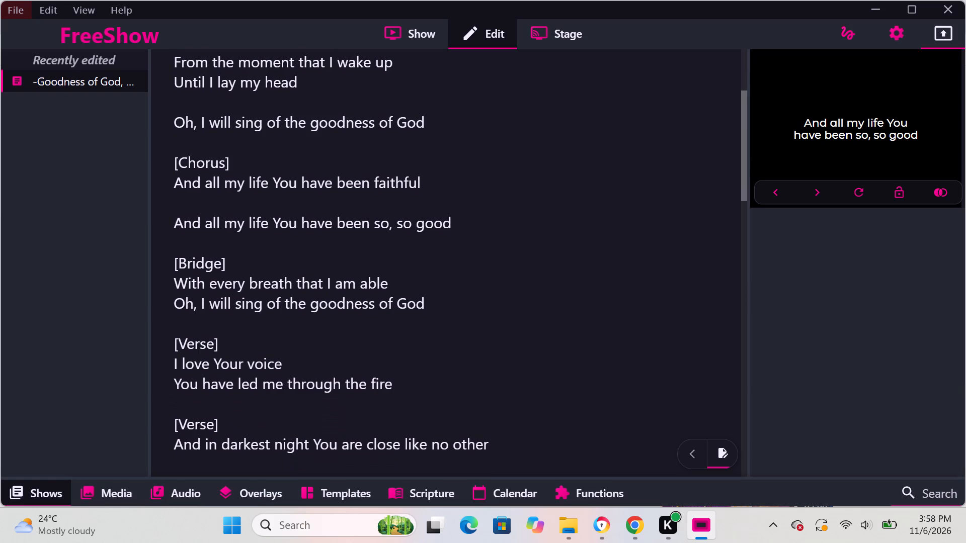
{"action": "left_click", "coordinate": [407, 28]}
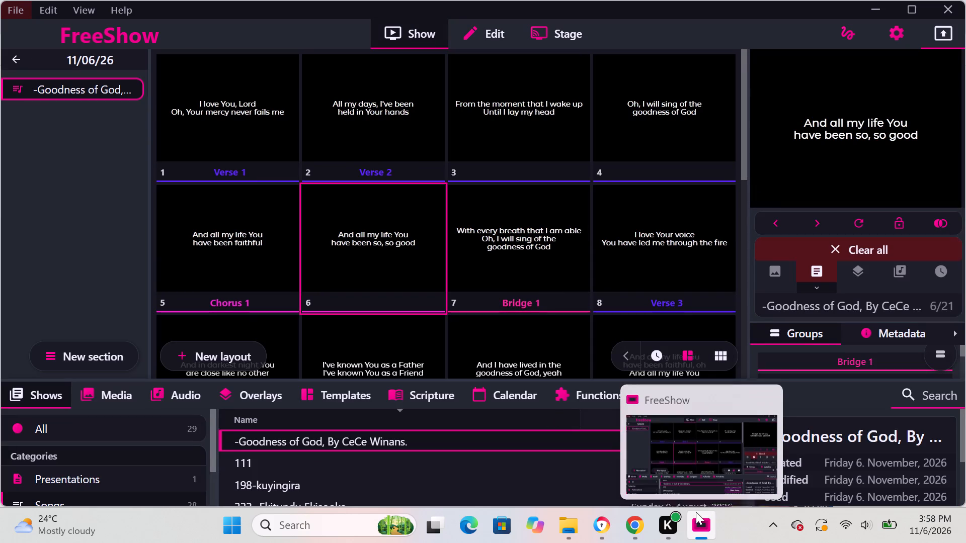
Switch to Chrome and rewind the "Goodness of God (Live)" video to about 0:36.
{"action": "left_click", "coordinate": [614, 467]}
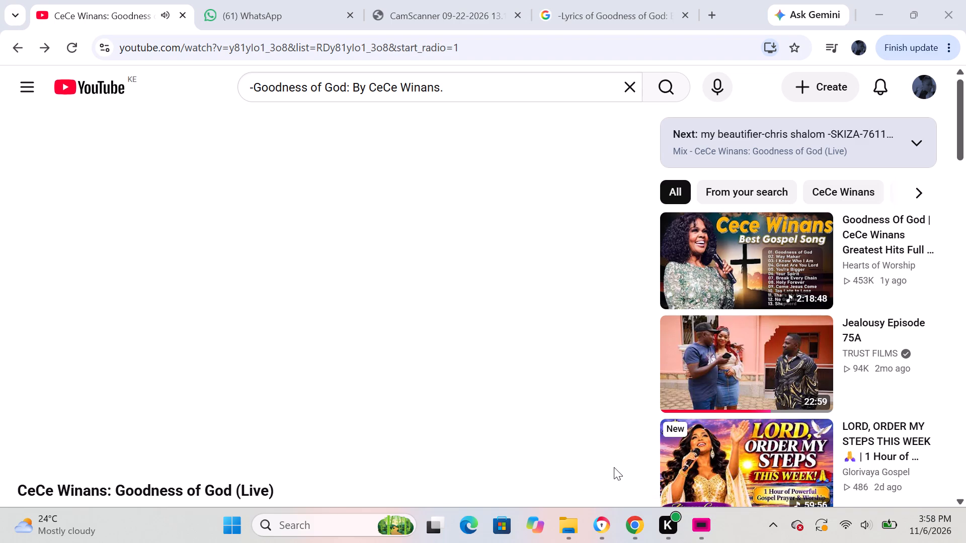
{"action": "left_click", "coordinate": [109, 427]}
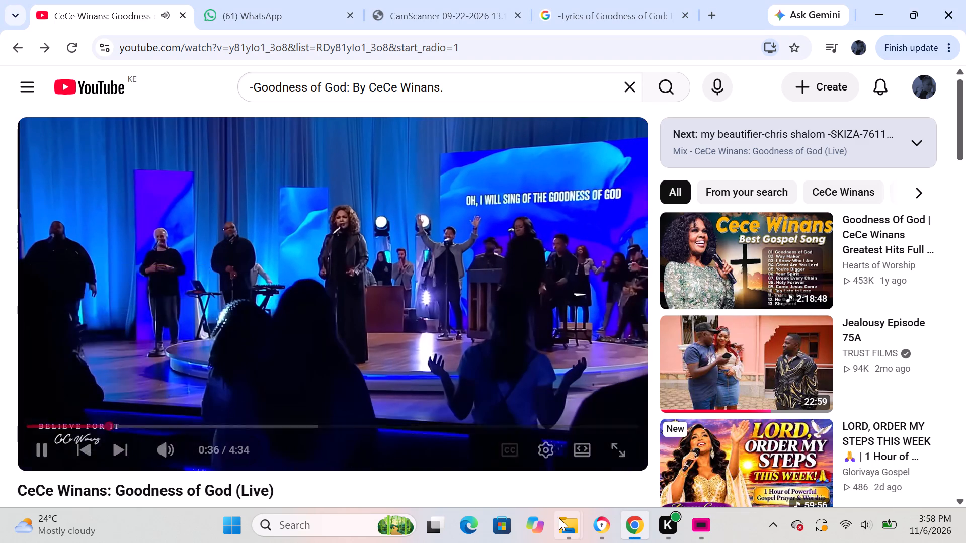
Switch to FreeShow, output slide 6 and advance through Bridge 1 and Verse 3 to the Verse 4 slide.
{"action": "left_click", "coordinate": [709, 517]}
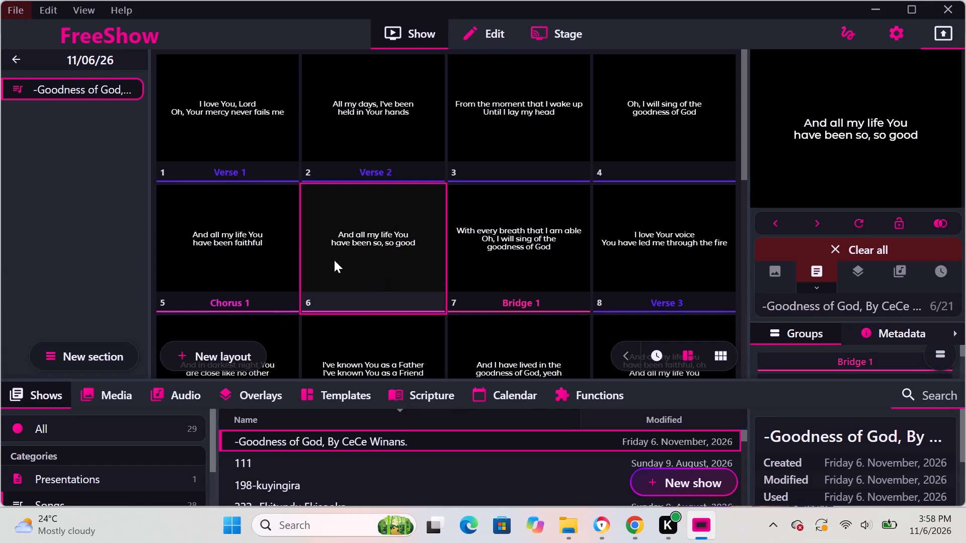
{"action": "left_click", "coordinate": [352, 255]}
{"action": "key", "text": "Right"}
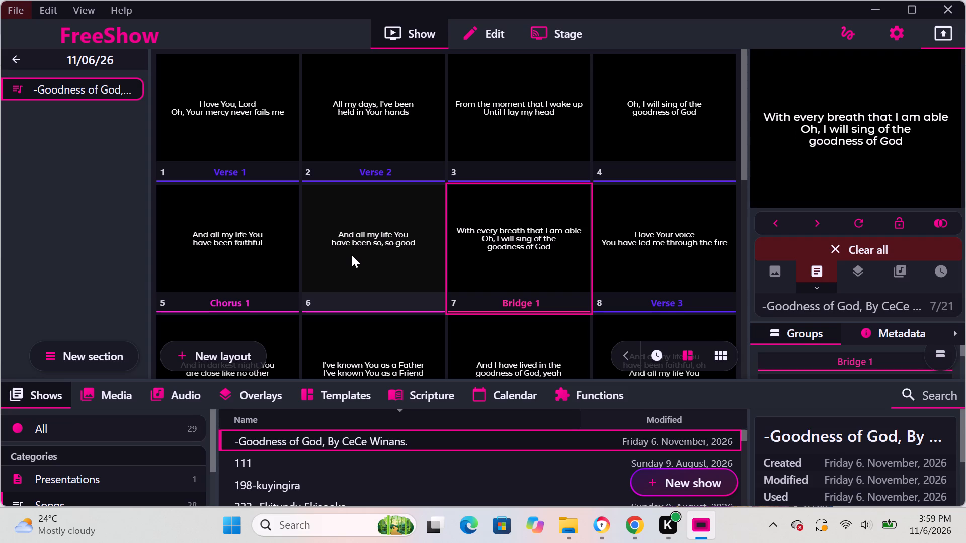
{"action": "key", "text": "Right"}
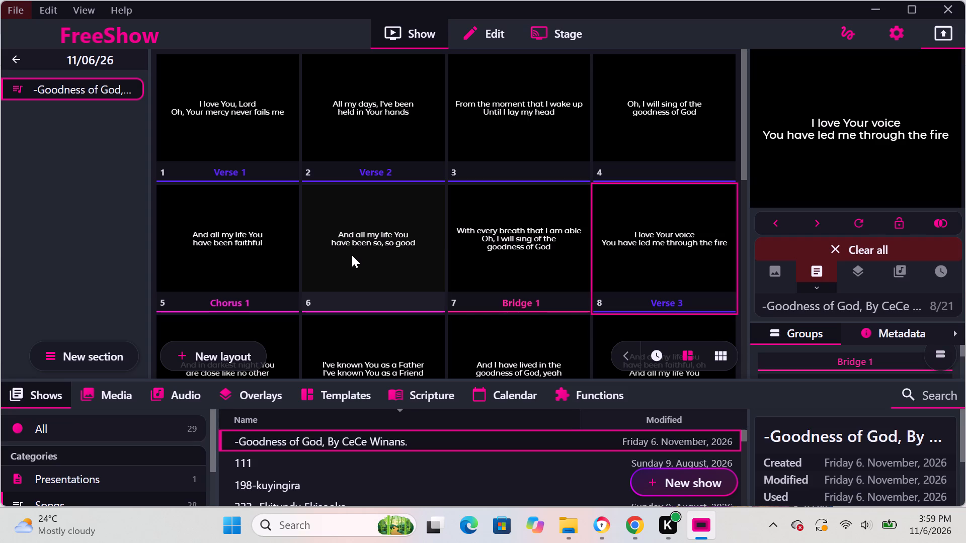
{"action": "key", "text": "Right"}
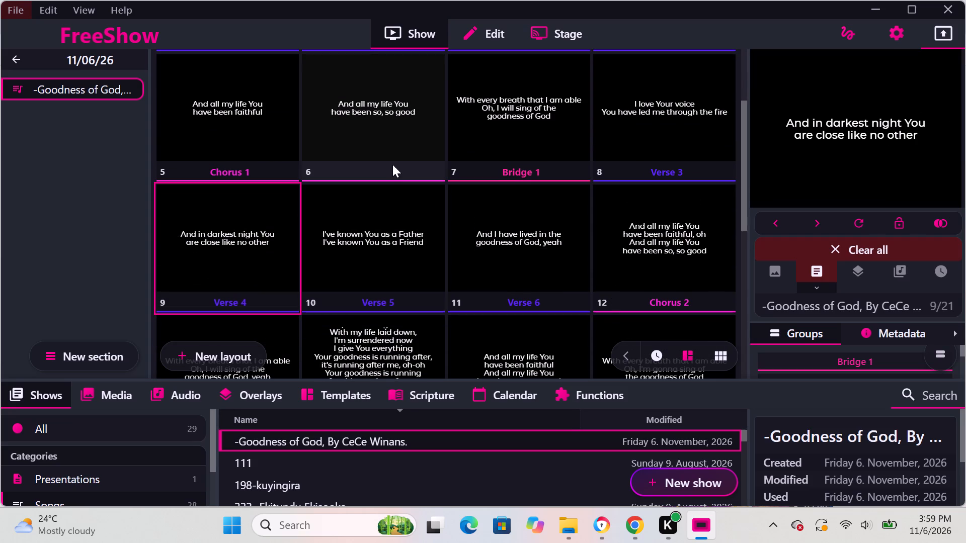
Open the show's lyrics text and split the second Chorus with a blank line after "And all my life You have been faithful, oh".
{"action": "left_click", "coordinate": [478, 39]}
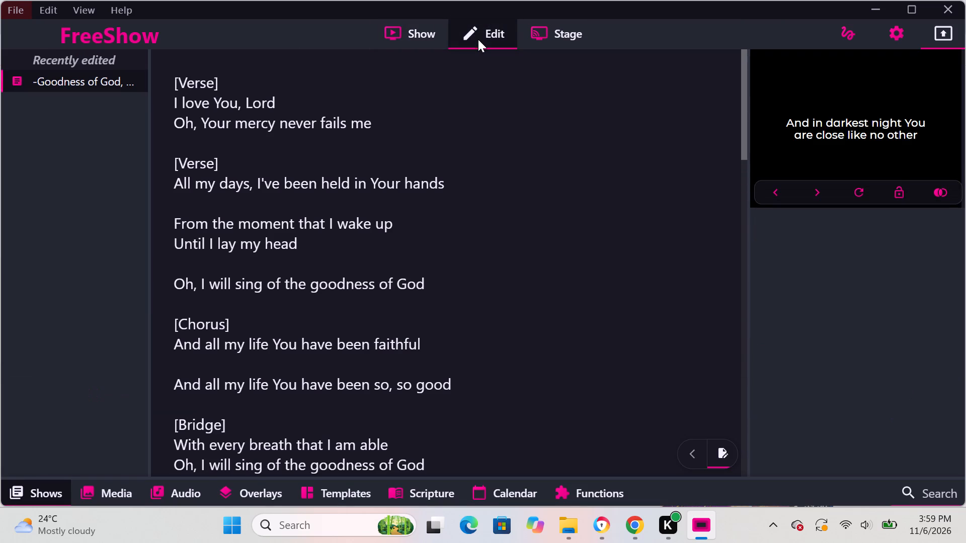
{"action": "scroll", "coordinate": [381, 230], "scroll_direction": "down", "scroll_amount": 1}
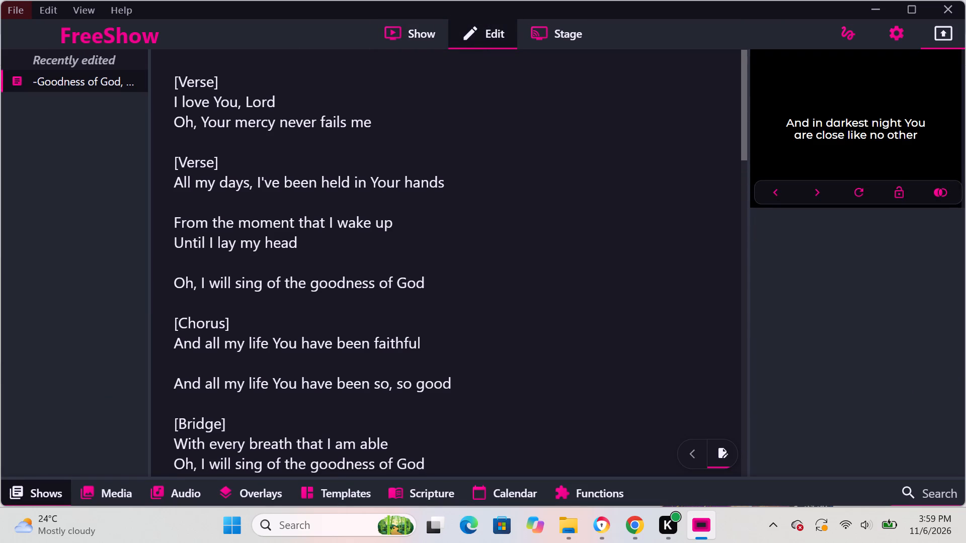
{"action": "scroll", "coordinate": [381, 230], "scroll_direction": "down", "scroll_amount": 2}
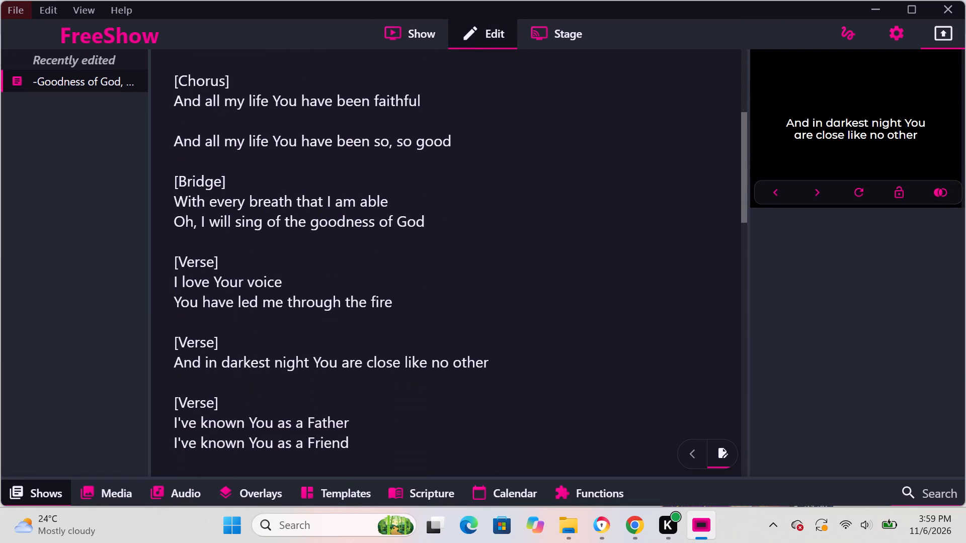
{"action": "scroll", "coordinate": [381, 230], "scroll_direction": "down", "scroll_amount": 1}
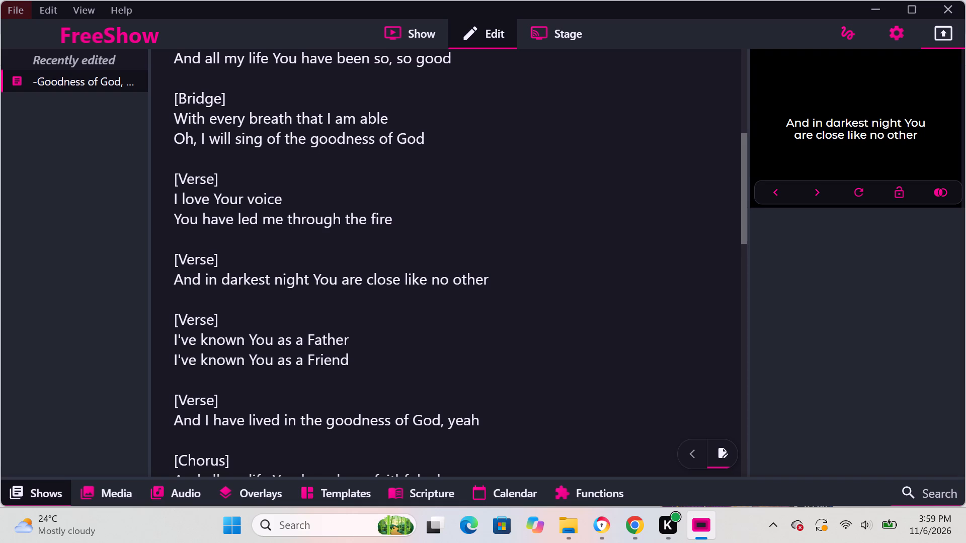
{"action": "scroll", "coordinate": [293, 202], "scroll_direction": "up", "scroll_amount": 5}
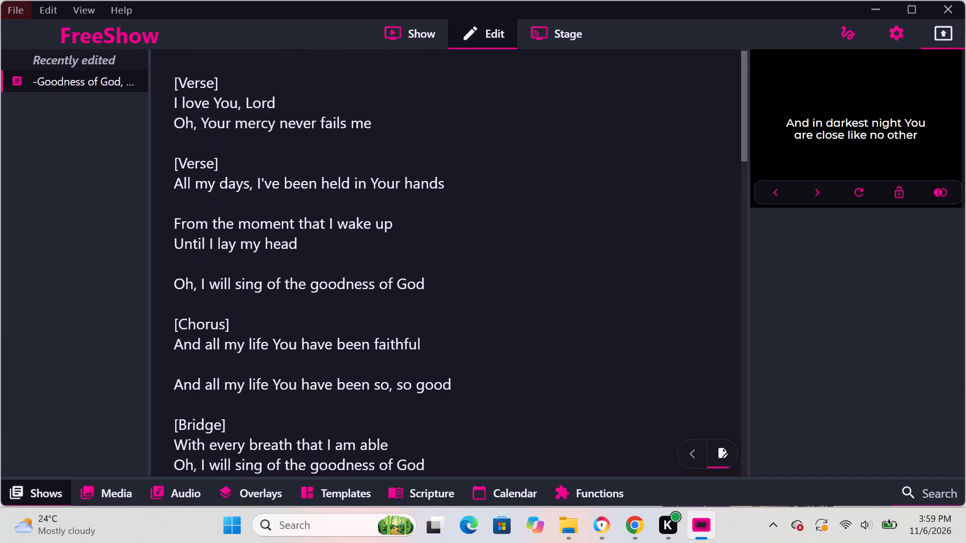
{"action": "scroll", "coordinate": [293, 202], "scroll_direction": "down", "scroll_amount": 1}
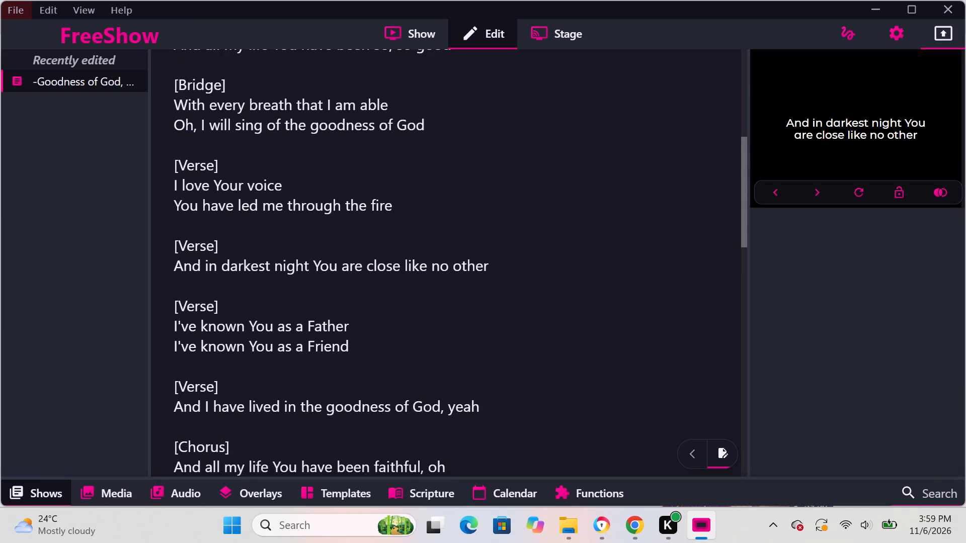
{"action": "scroll", "coordinate": [293, 202], "scroll_direction": "right", "scroll_amount": 1}
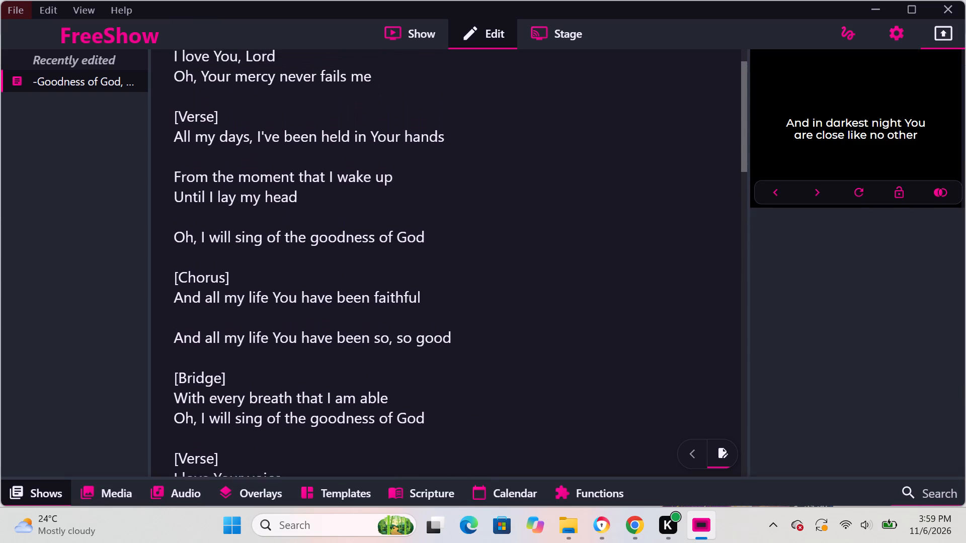
{"action": "scroll", "coordinate": [293, 202], "scroll_direction": "right", "scroll_amount": 3}
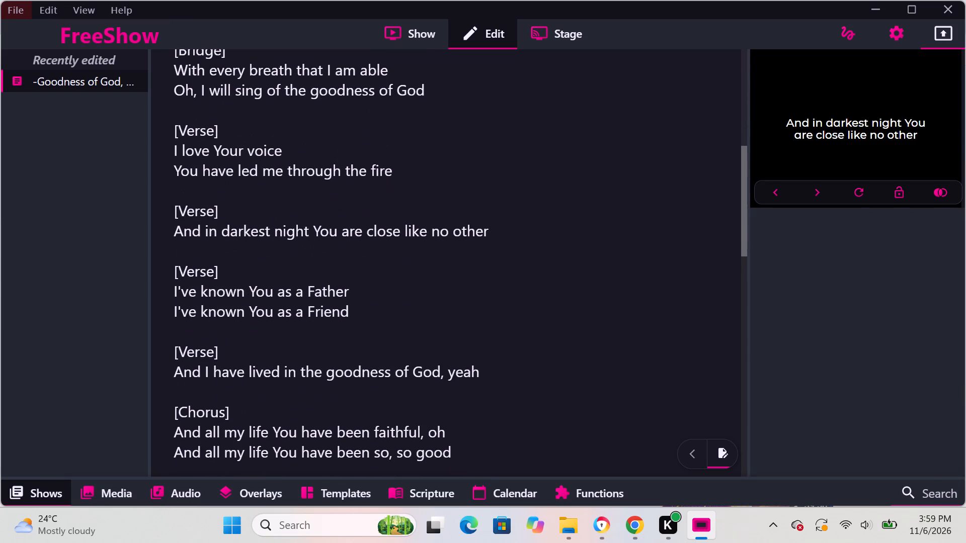
{"action": "scroll", "coordinate": [293, 202], "scroll_direction": "right", "scroll_amount": 1}
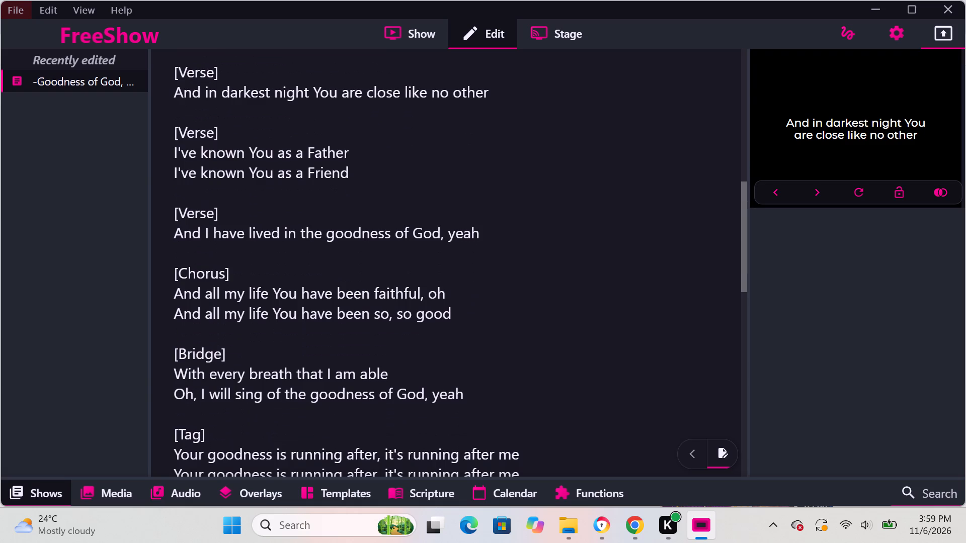
{"action": "scroll", "coordinate": [293, 202], "scroll_direction": "down", "scroll_amount": 1}
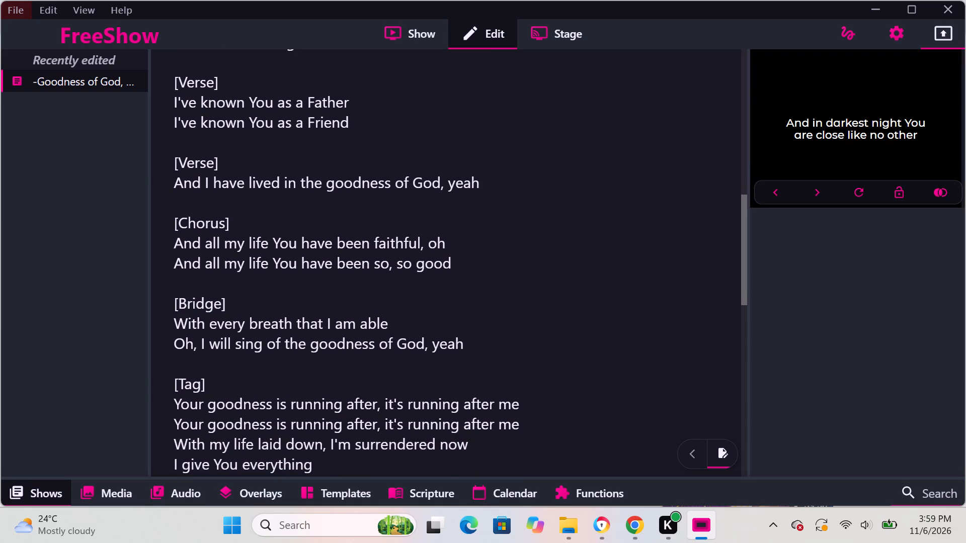
{"action": "left_click", "coordinate": [450, 239]}
{"action": "key", "text": "Return"}
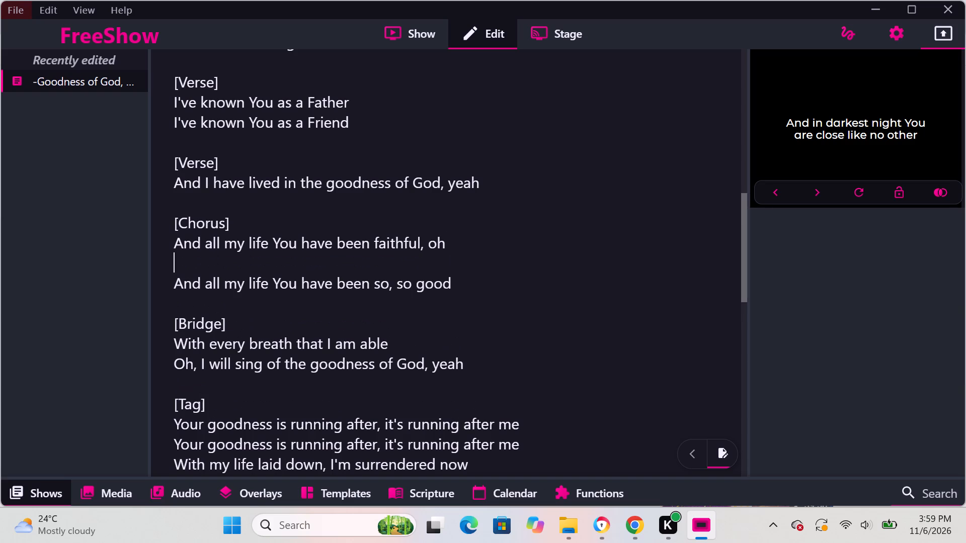
Split the Tag's first five lines into separate slides by adding a blank line after each, through "it's running after me, oh-oh".
{"action": "scroll", "coordinate": [450, 239], "scroll_direction": "down", "scroll_amount": 1}
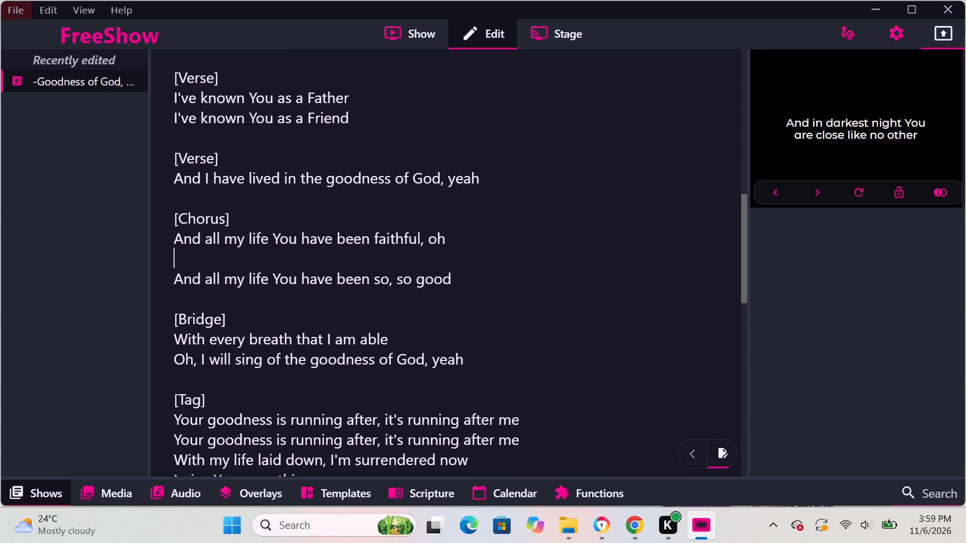
{"action": "scroll", "coordinate": [450, 239], "scroll_direction": "down", "scroll_amount": 1}
{"action": "scroll", "coordinate": [450, 239], "scroll_direction": "up", "scroll_amount": 2}
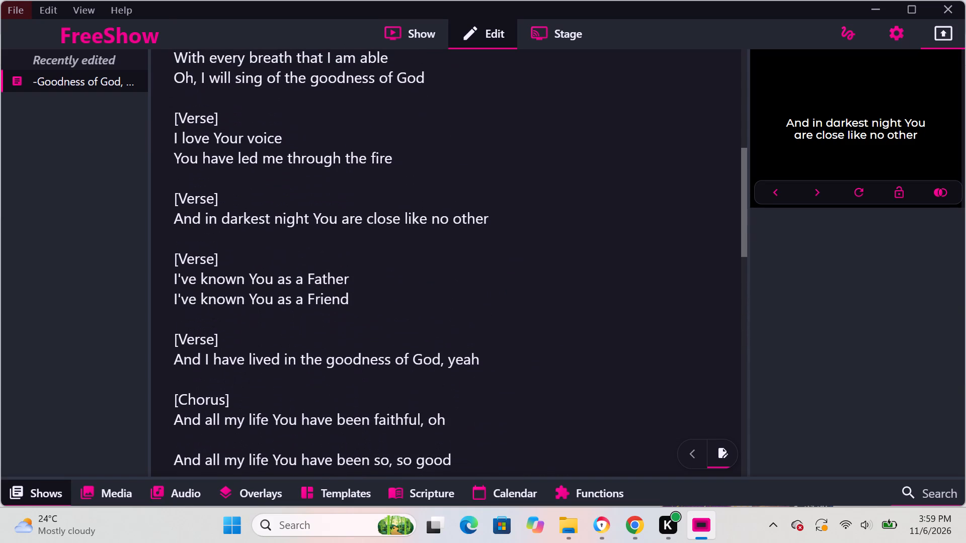
{"action": "scroll", "coordinate": [450, 239], "scroll_direction": "up", "scroll_amount": 1}
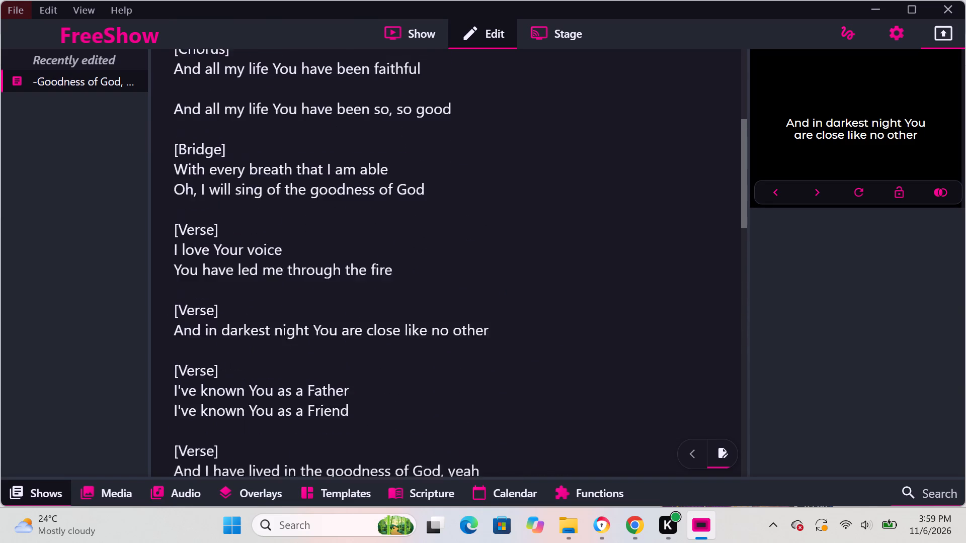
{"action": "scroll", "coordinate": [450, 239], "scroll_direction": "up", "scroll_amount": 2}
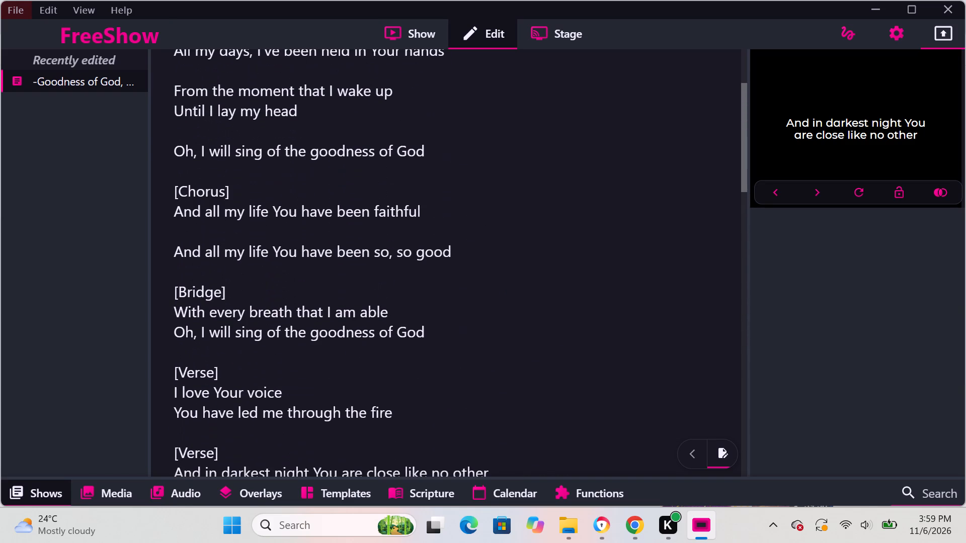
{"action": "scroll", "coordinate": [408, 294], "scroll_direction": "down", "scroll_amount": 2}
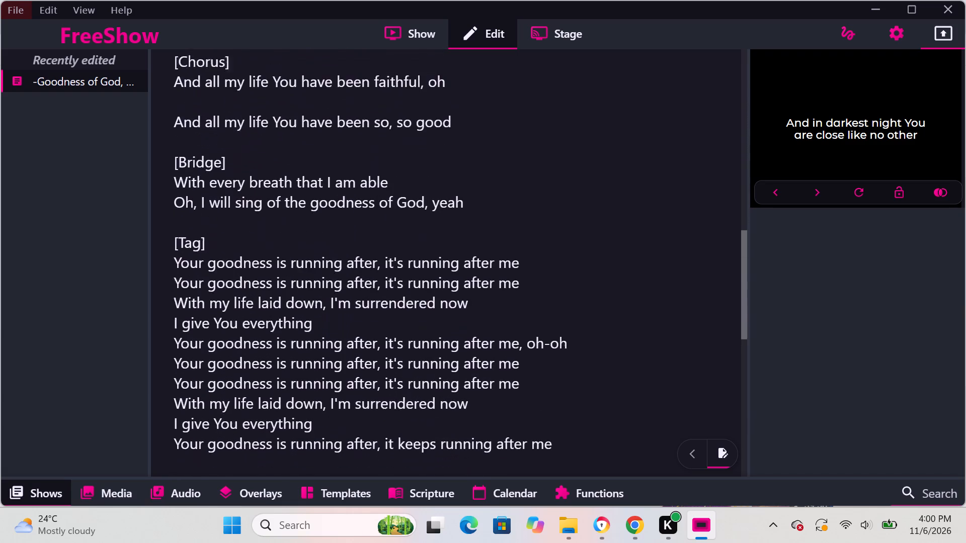
{"action": "scroll", "coordinate": [408, 294], "scroll_direction": "down", "scroll_amount": 1}
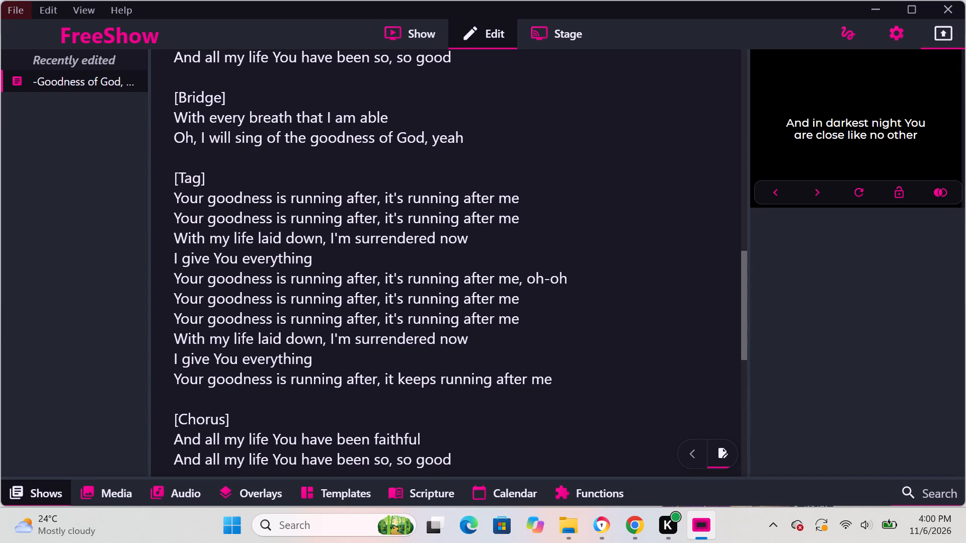
{"action": "left_click", "coordinate": [533, 197]}
{"action": "key", "text": "Return"}
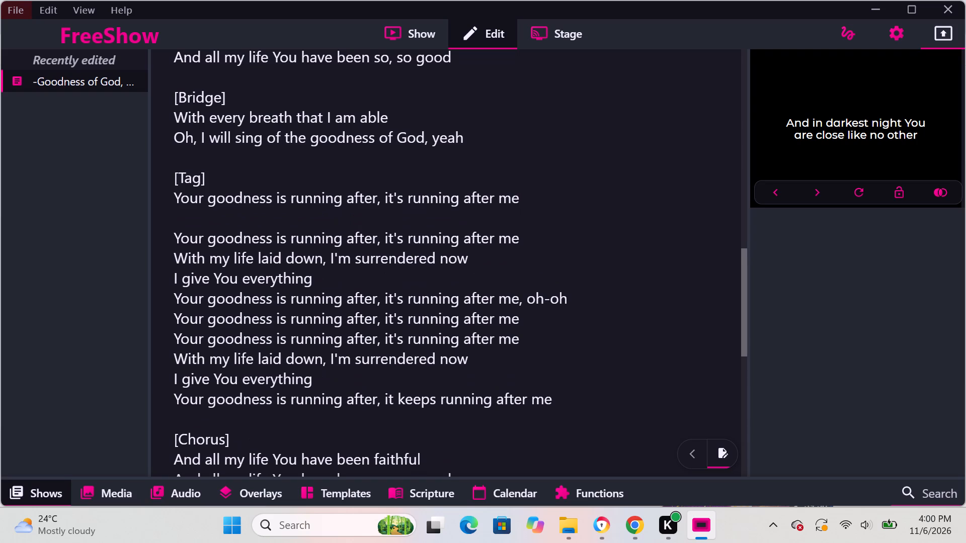
{"action": "left_click", "coordinate": [523, 236]}
{"action": "key", "text": "Return"}
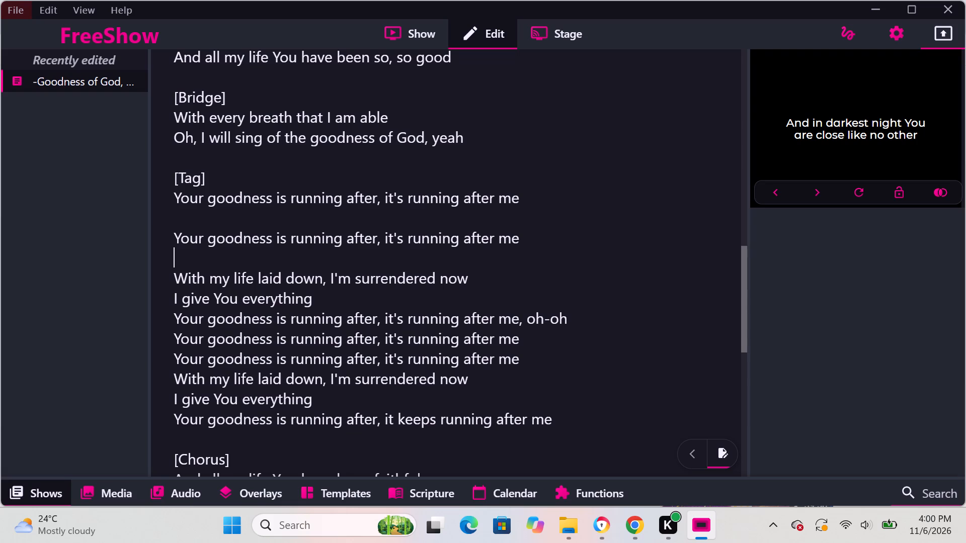
{"action": "left_click", "coordinate": [478, 272]}
{"action": "key", "text": "Return"}
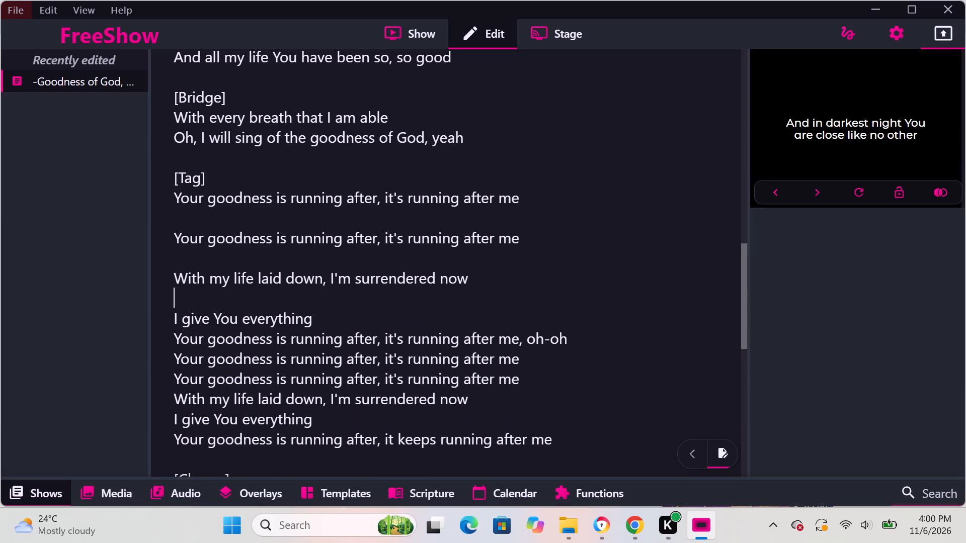
{"action": "left_click", "coordinate": [349, 316]}
{"action": "key", "text": "Return"}
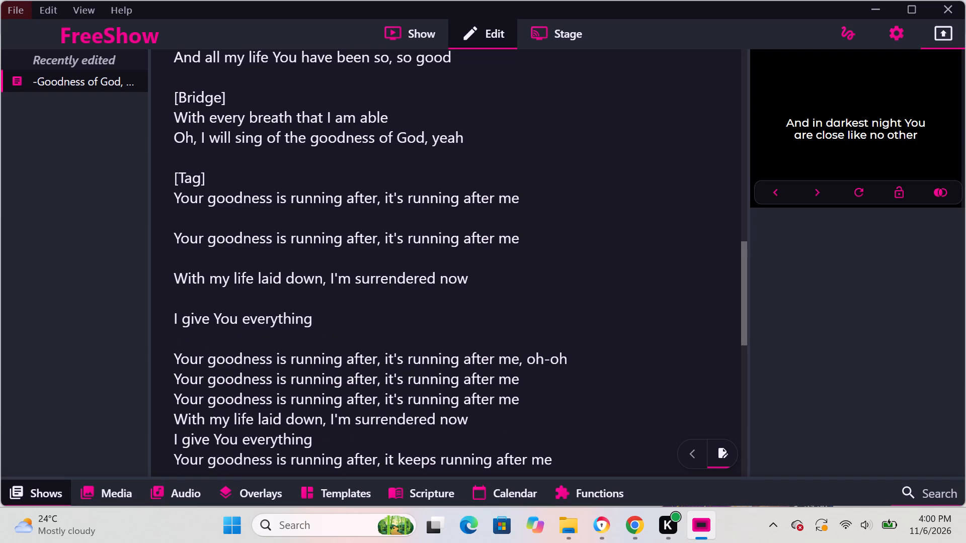
{"action": "left_click", "coordinate": [577, 358]}
{"action": "key", "text": "Return"}
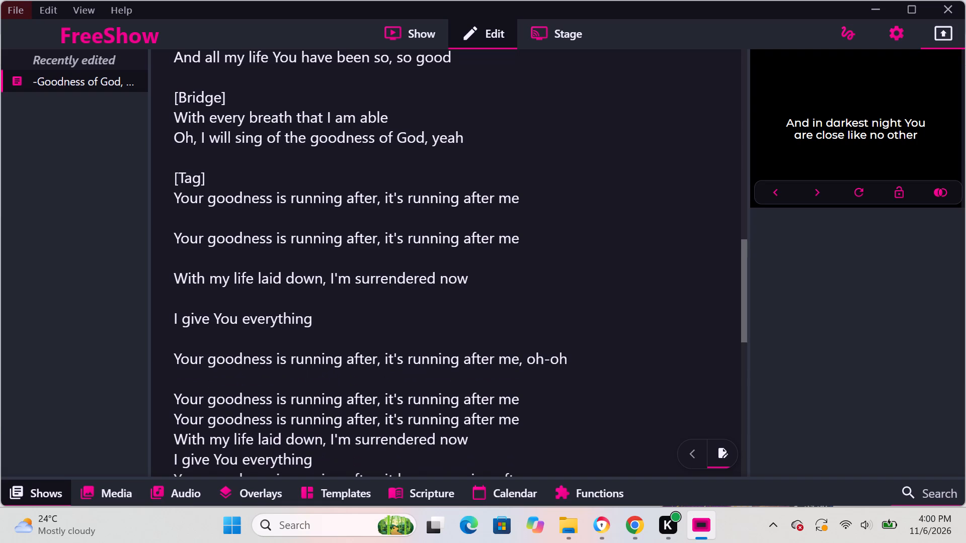
Split the Tag's remaining five lines into separate slides with blank lines between them, down to "it keeps running after me".
{"action": "left_click", "coordinate": [528, 401]}
{"action": "key", "text": "Return"}
{"action": "scroll", "coordinate": [453, 421], "scroll_direction": "down", "scroll_amount": 1}
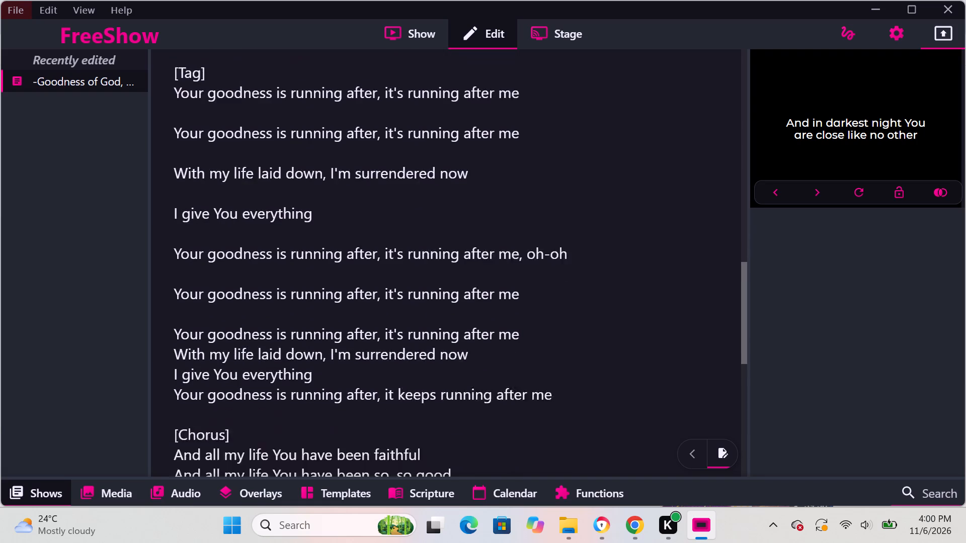
{"action": "scroll", "coordinate": [453, 421], "scroll_direction": "down", "scroll_amount": 1}
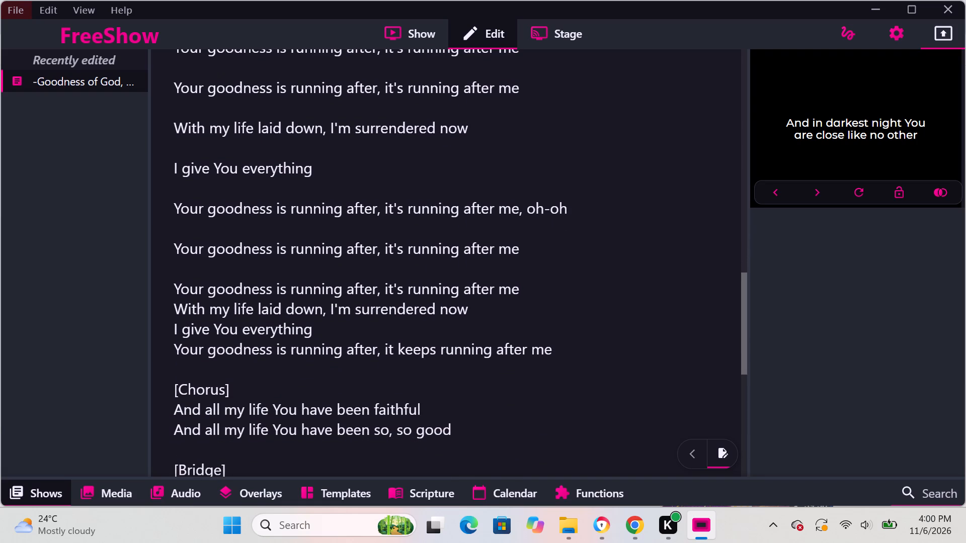
{"action": "left_click", "coordinate": [526, 291]}
{"action": "key", "text": "Return"}
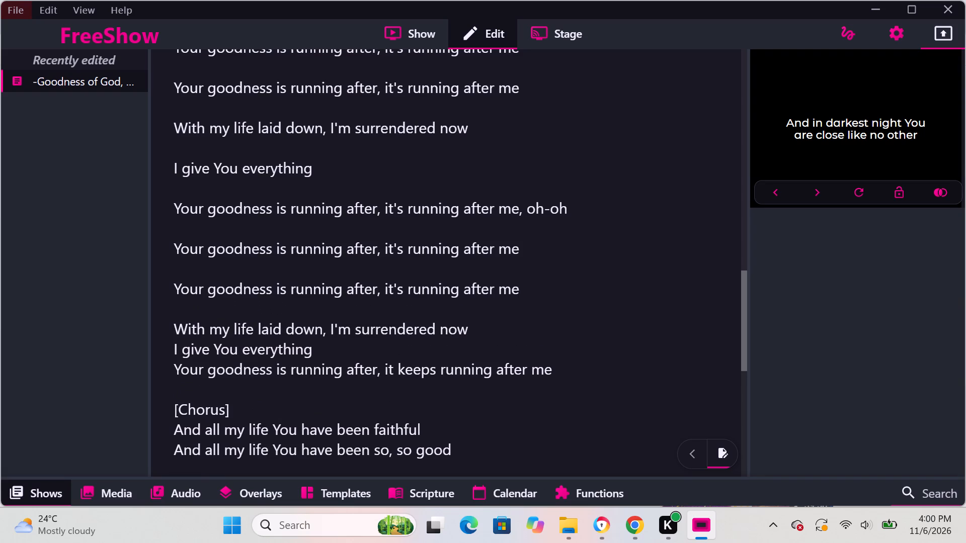
{"action": "left_click", "coordinate": [480, 326]}
{"action": "key", "text": "Return"}
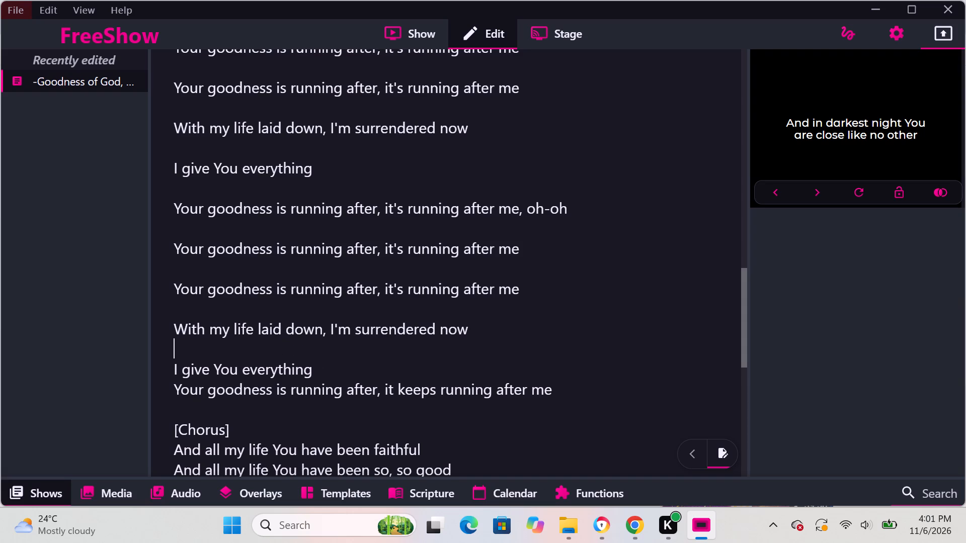
{"action": "left_click", "coordinate": [349, 373]}
{"action": "key", "text": "Return"}
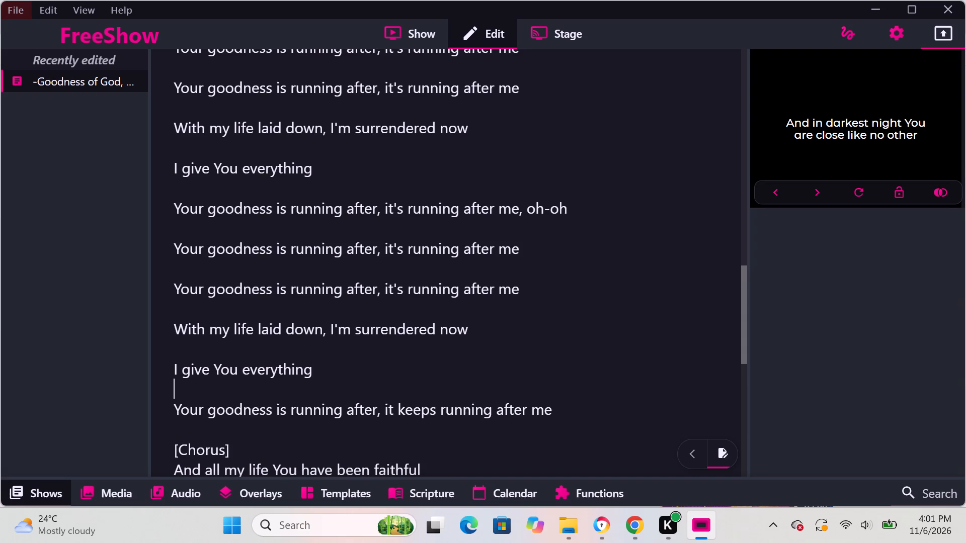
{"action": "scroll", "coordinate": [349, 373], "scroll_direction": "down", "scroll_amount": 1}
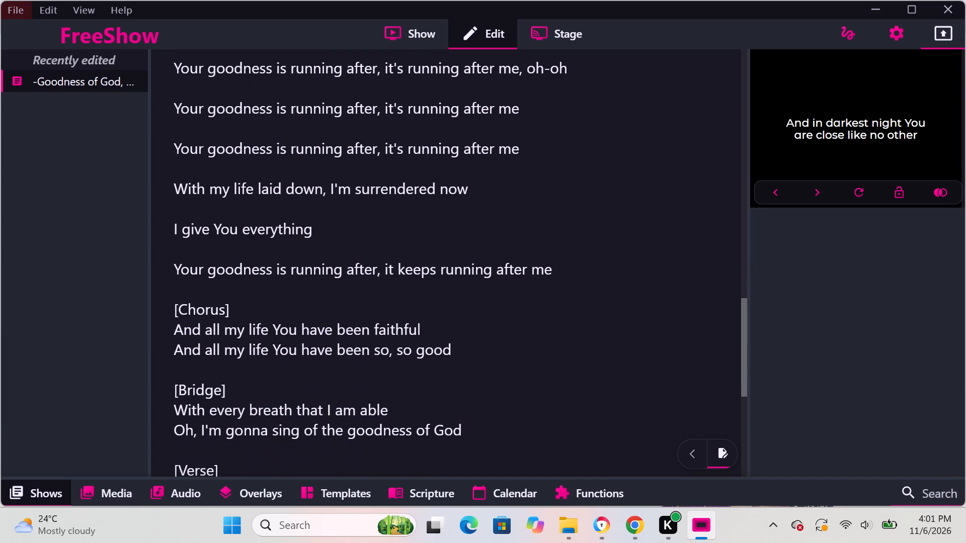
Split the last Chorus into two slides with a blank line after "'Cause all my life You have been faithful".
{"action": "scroll", "coordinate": [349, 373], "scroll_direction": "down", "scroll_amount": 3}
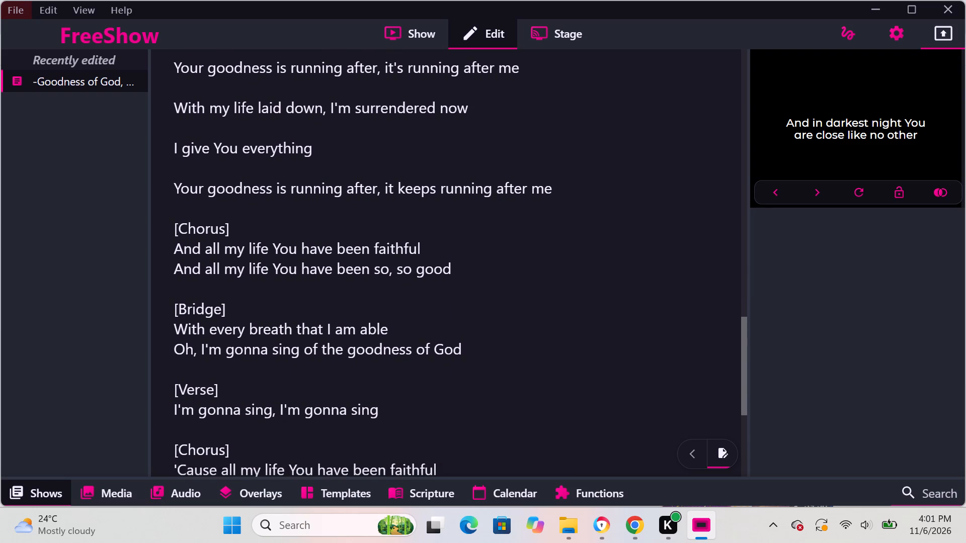
{"action": "scroll", "coordinate": [349, 373], "scroll_direction": "down", "scroll_amount": 7}
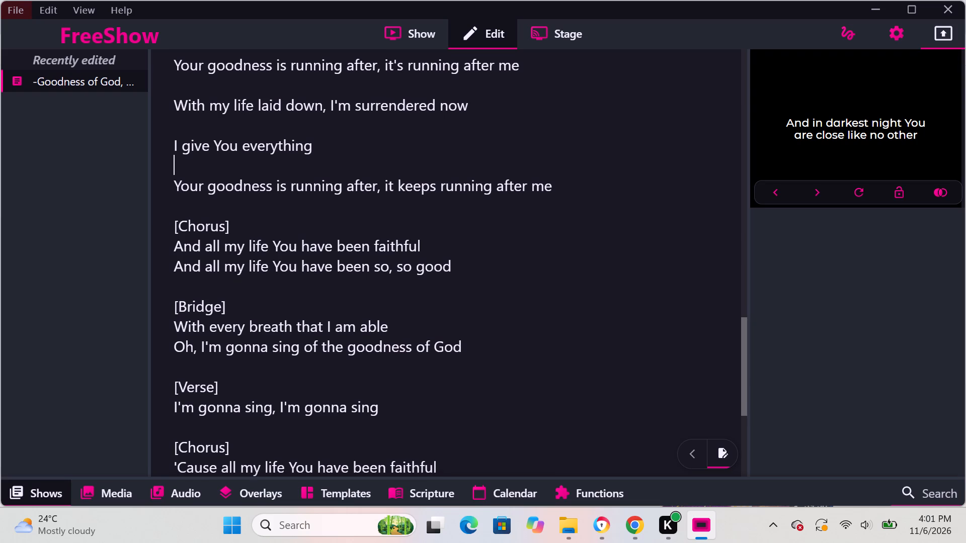
{"action": "scroll", "coordinate": [349, 373], "scroll_direction": "down", "scroll_amount": 3}
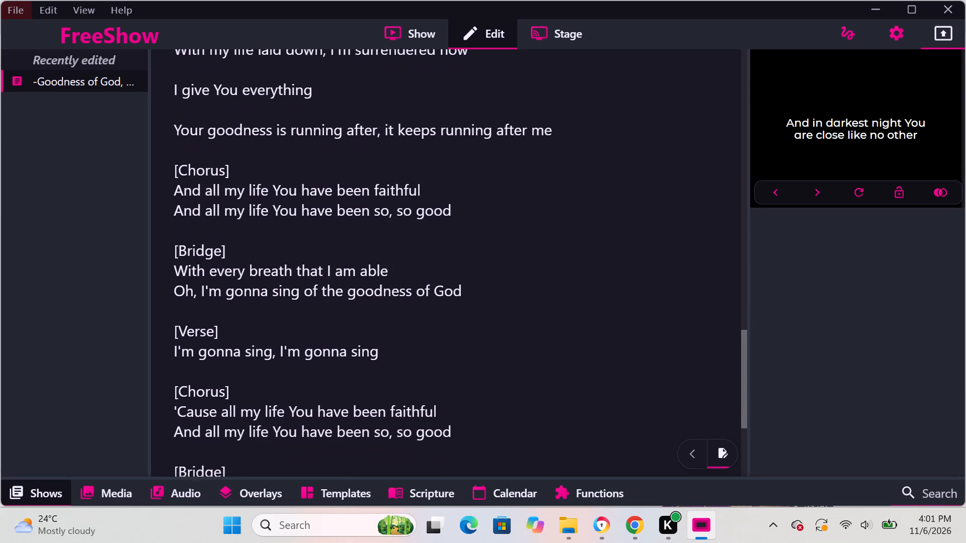
{"action": "scroll", "coordinate": [349, 373], "scroll_direction": "down", "scroll_amount": 1}
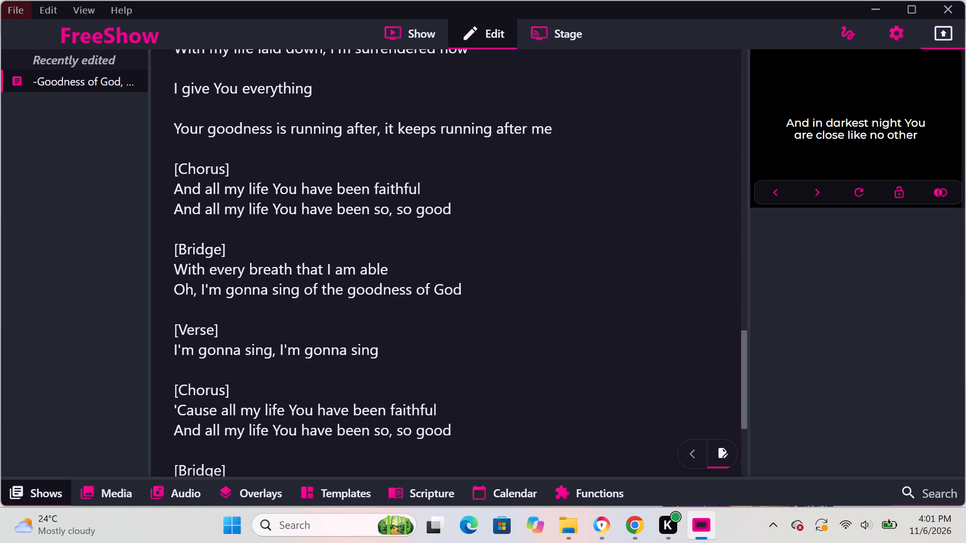
{"action": "scroll", "coordinate": [349, 373], "scroll_direction": "down", "scroll_amount": 1}
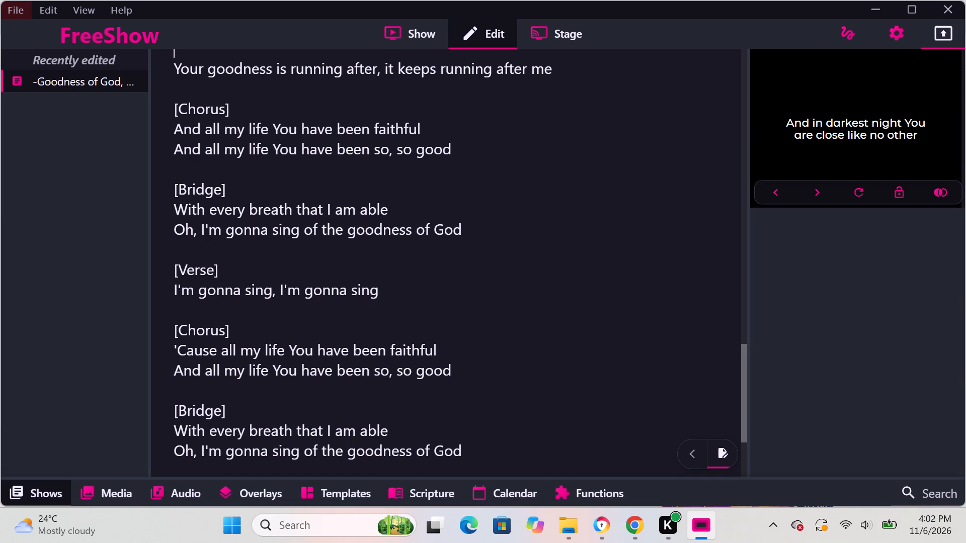
{"action": "left_click", "coordinate": [440, 345]}
{"action": "key", "text": "Return"}
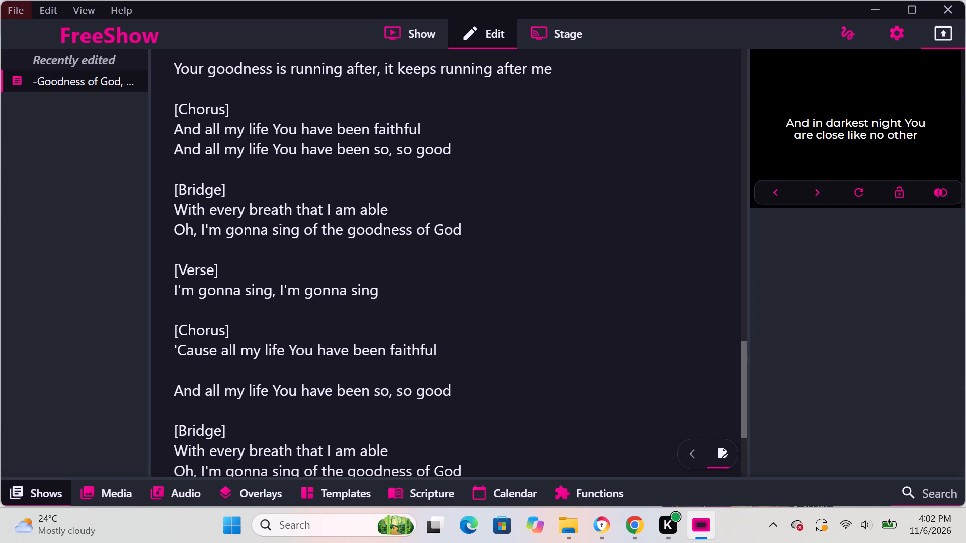
Split the last Bridge into two slides with a blank line after "With every breath that I am able".
{"action": "scroll", "coordinate": [406, 360], "scroll_direction": "down", "scroll_amount": 1}
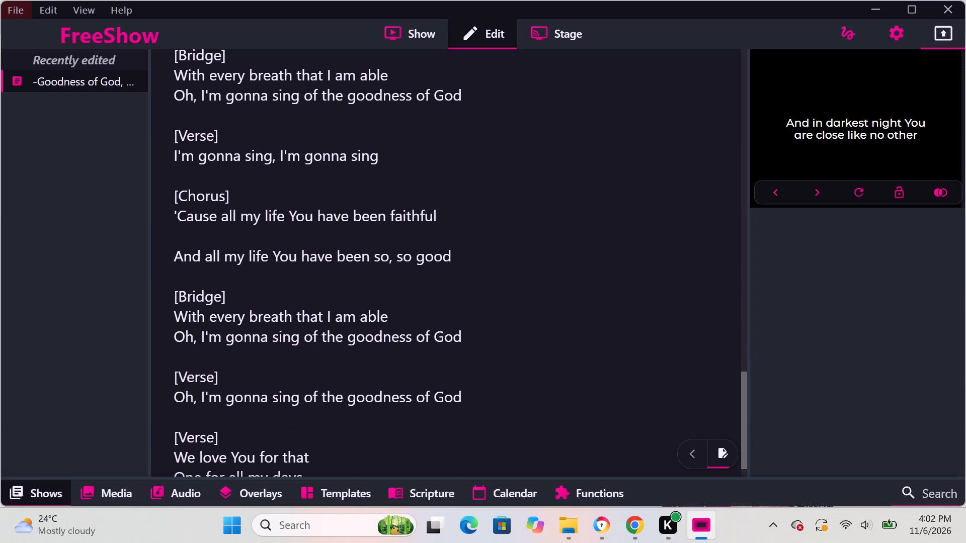
{"action": "left_click", "coordinate": [398, 319]}
{"action": "key", "text": "Return"}
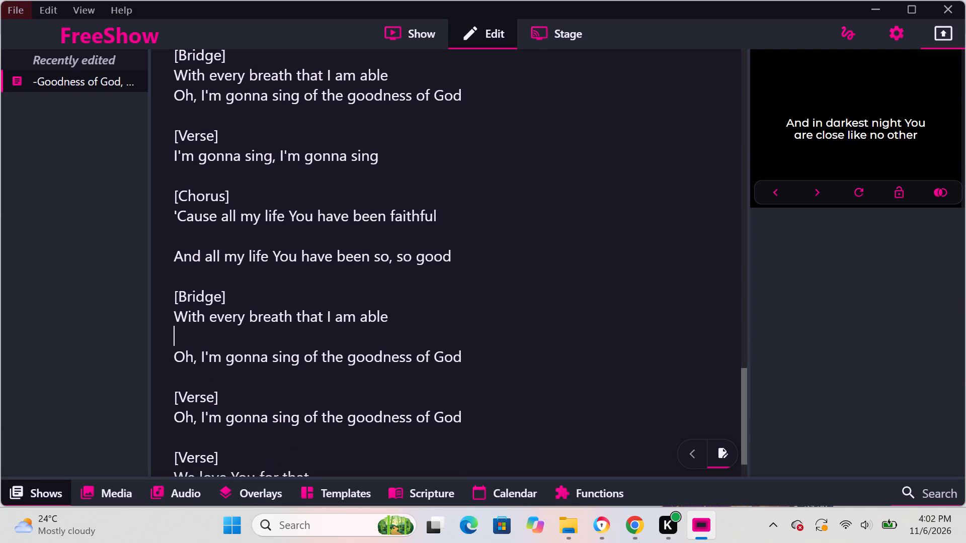
{"action": "scroll", "coordinate": [355, 394], "scroll_direction": "down", "scroll_amount": 1}
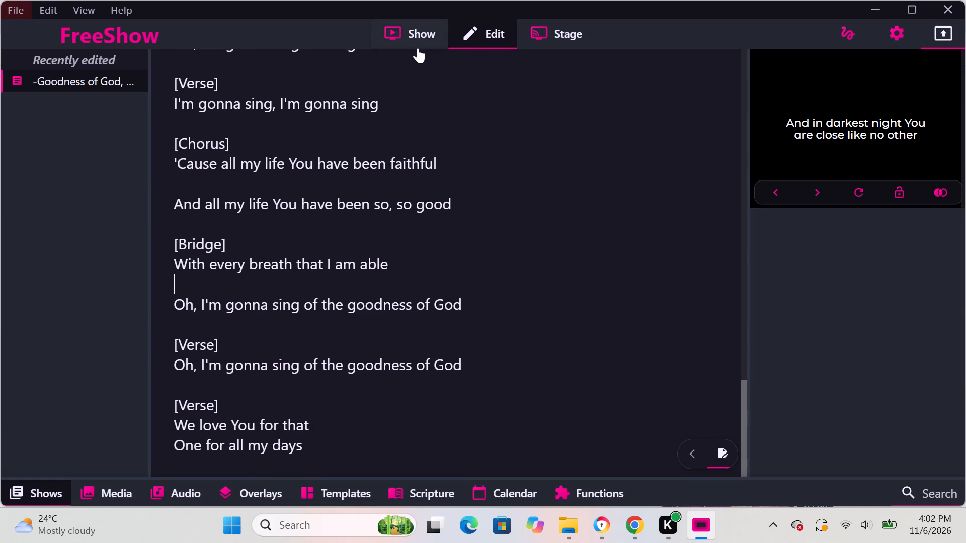
Return to the show's slides, output slide 31, review the earlier slides' splits, and output the Bridge 1 slide.
{"action": "left_click", "coordinate": [416, 35]}
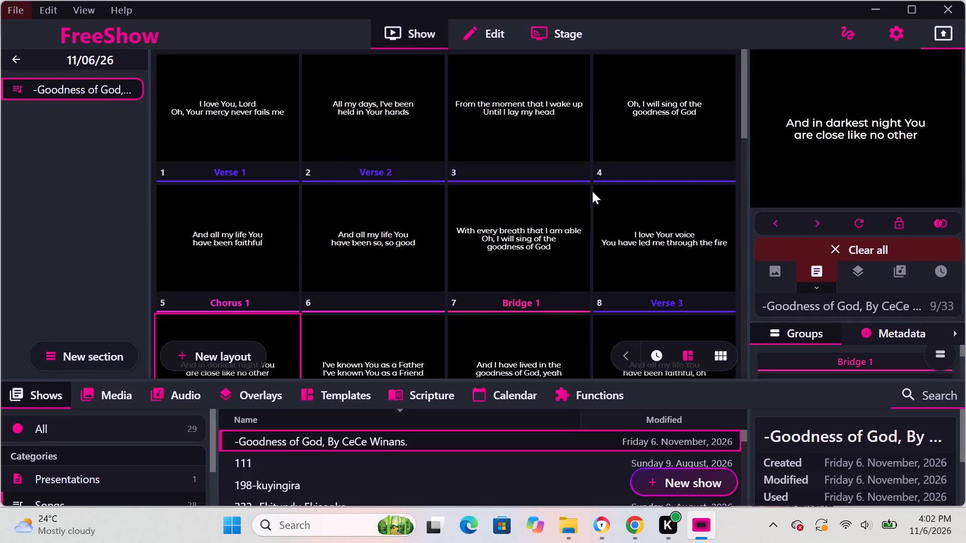
{"action": "scroll", "coordinate": [537, 214], "scroll_direction": "down", "scroll_amount": 8}
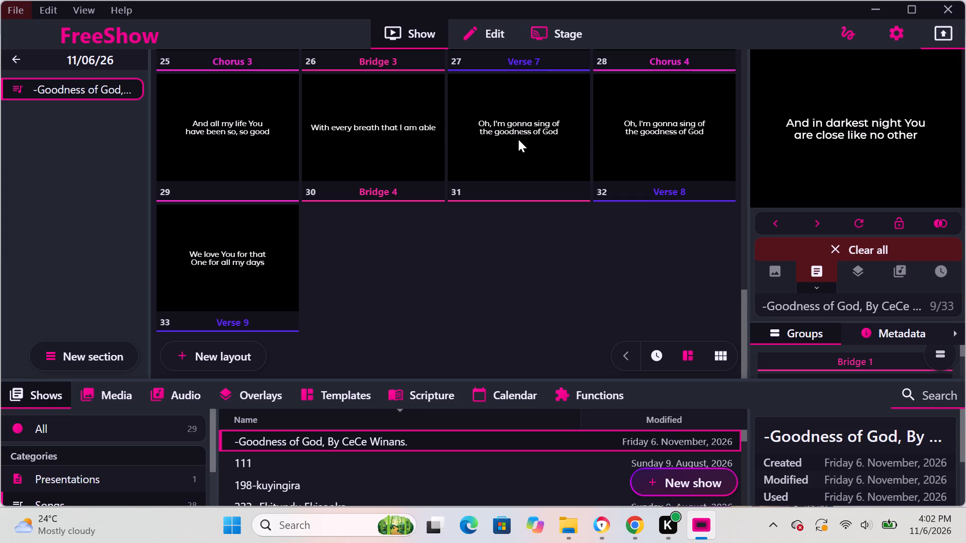
{"action": "left_click", "coordinate": [518, 139]}
{"action": "left_click", "coordinate": [410, 144]}
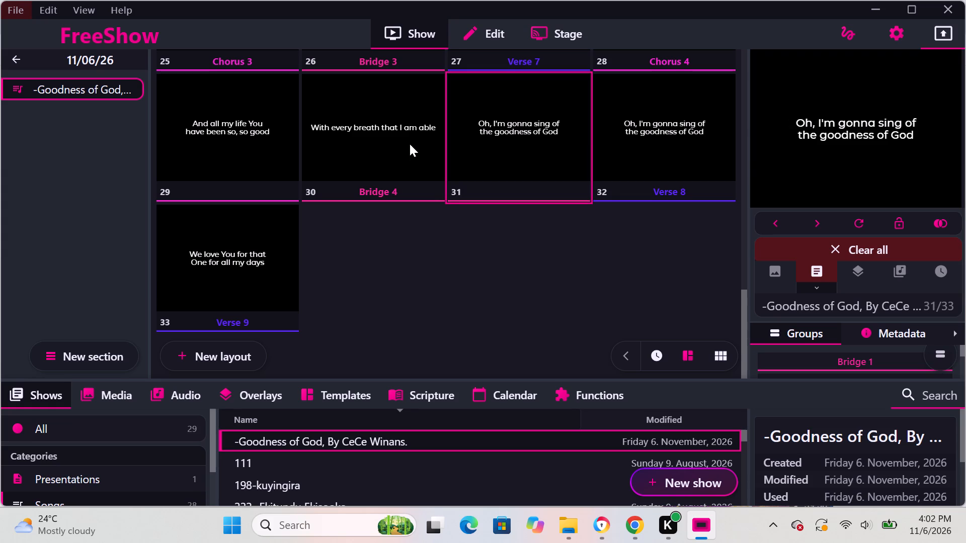
{"action": "left_click", "coordinate": [515, 136]}
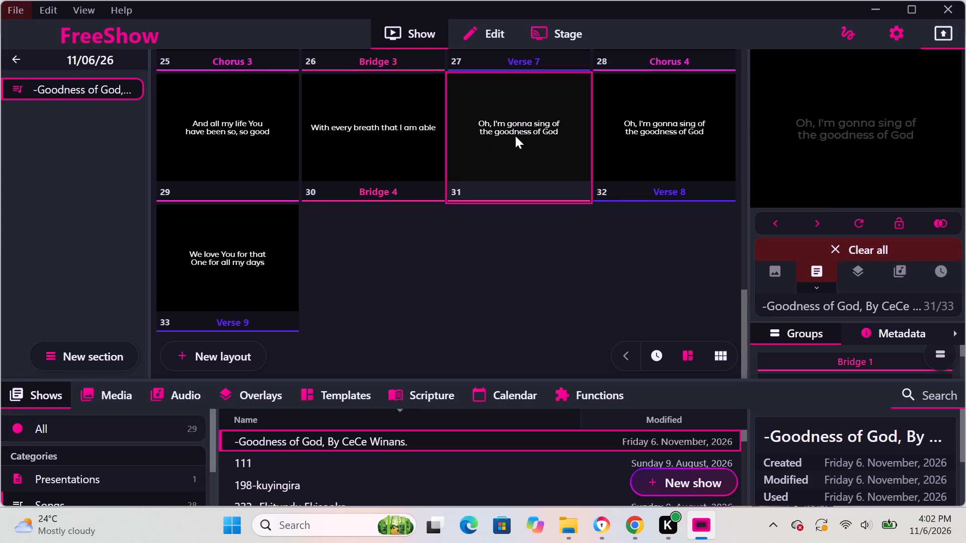
{"action": "scroll", "coordinate": [515, 136], "scroll_direction": "up", "scroll_amount": 2}
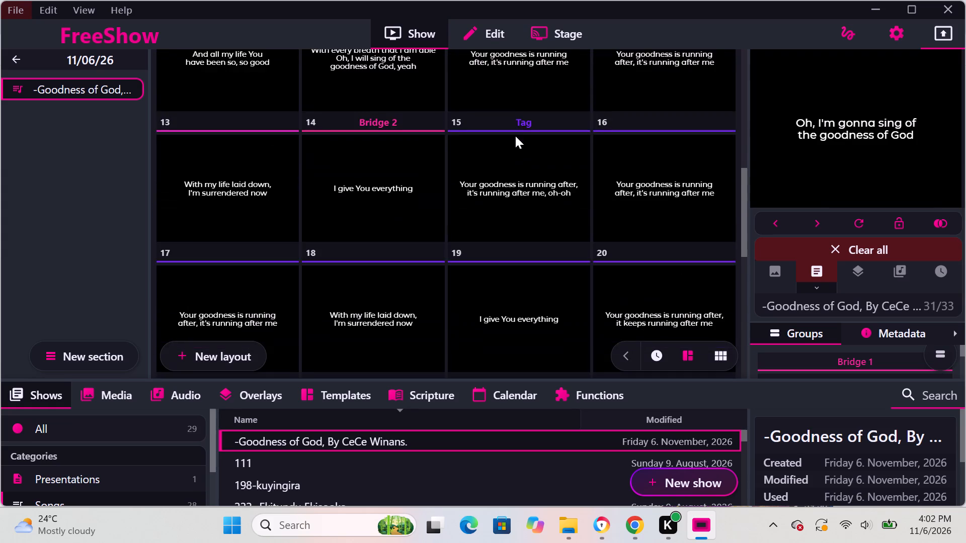
{"action": "scroll", "coordinate": [515, 136], "scroll_direction": "up", "scroll_amount": 4}
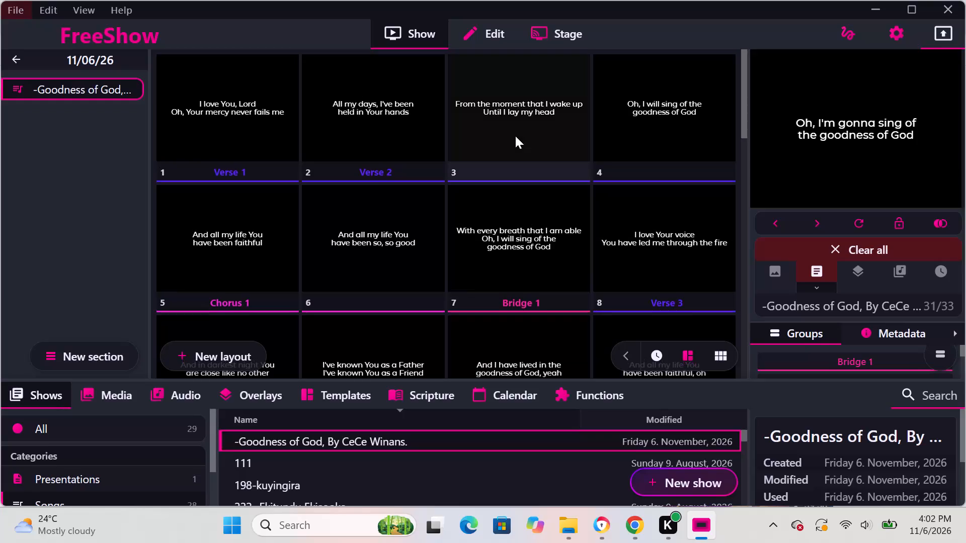
{"action": "scroll", "coordinate": [515, 136], "scroll_direction": "down", "scroll_amount": 1}
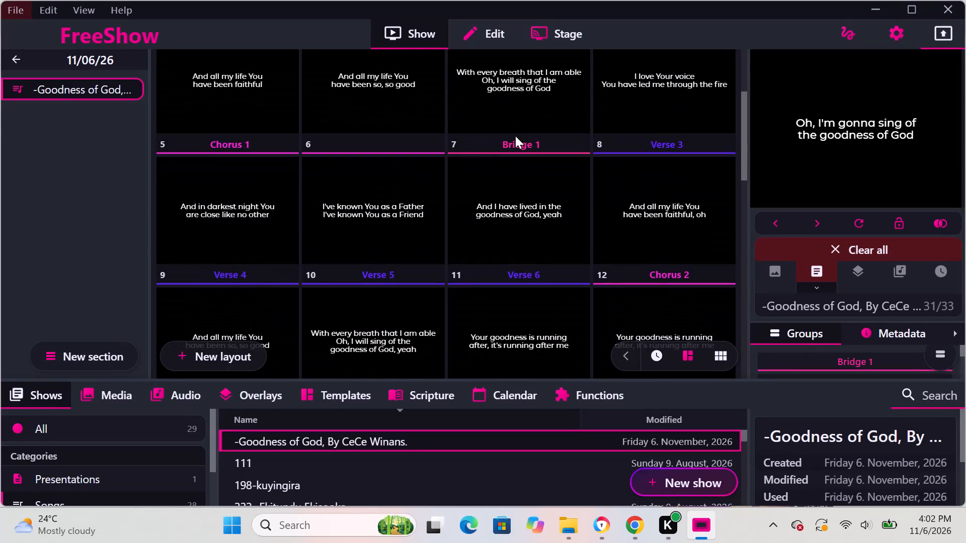
{"action": "scroll", "coordinate": [515, 136], "scroll_direction": "down", "scroll_amount": 1}
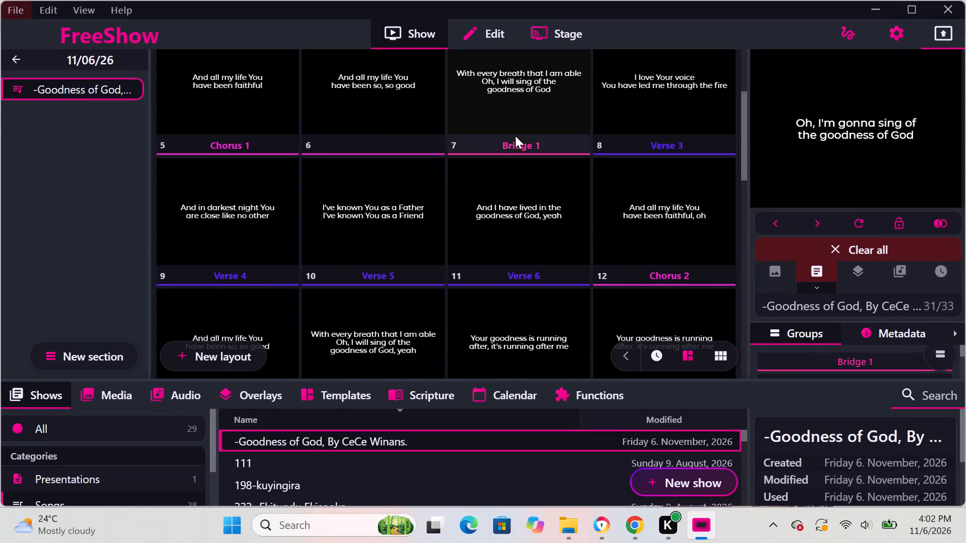
{"action": "scroll", "coordinate": [515, 136], "scroll_direction": "up", "scroll_amount": 1}
{"action": "left_click_drag", "start_coordinate": [515, 136], "coordinate": [519, 157]}
{"action": "left_click", "coordinate": [519, 157]}
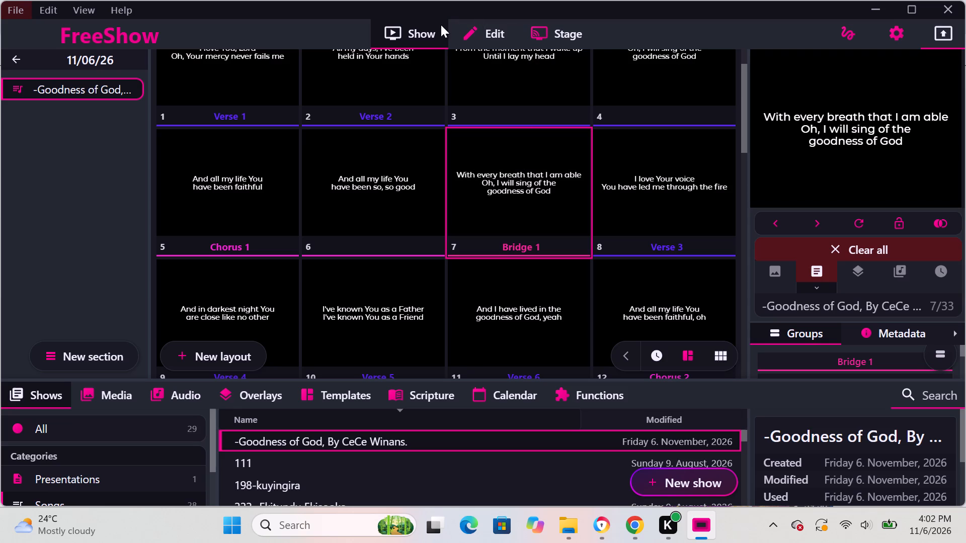
Reopen the lyrics text and split the first Bridge with a blank line after "With every breath that I am able".
{"action": "left_click", "coordinate": [430, 32]}
{"action": "left_click", "coordinate": [496, 34]}
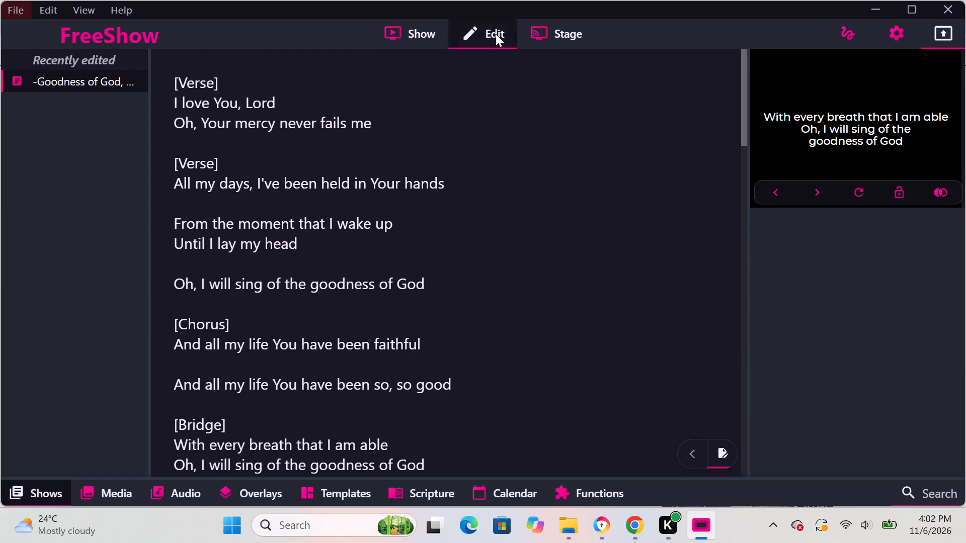
{"action": "scroll", "coordinate": [424, 217], "scroll_direction": "down", "scroll_amount": 1}
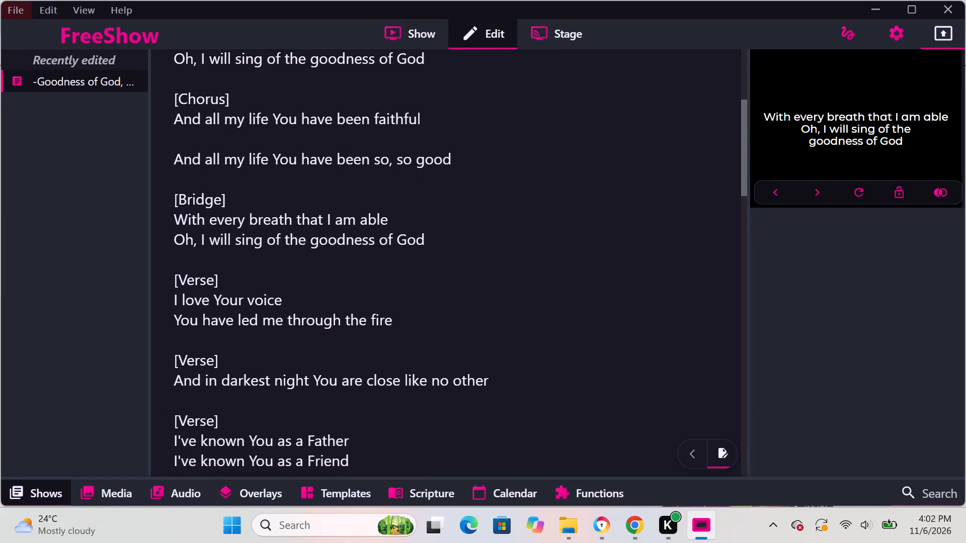
{"action": "left_click", "coordinate": [412, 221]}
{"action": "key", "text": "Return"}
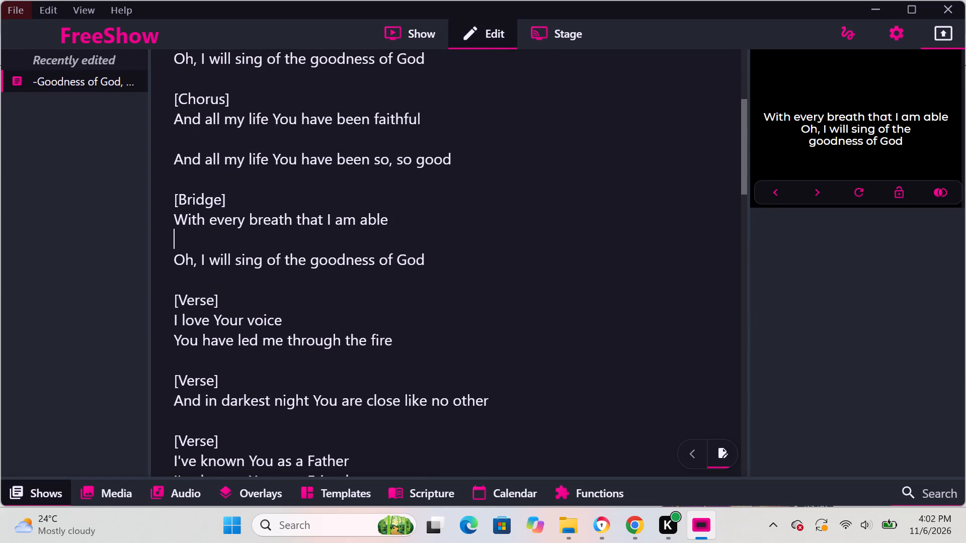
Examine the remaining lyrics text, then return to the show's slides and review the splits through the last slide.
{"action": "scroll", "coordinate": [536, 284], "scroll_direction": "down", "scroll_amount": 9}
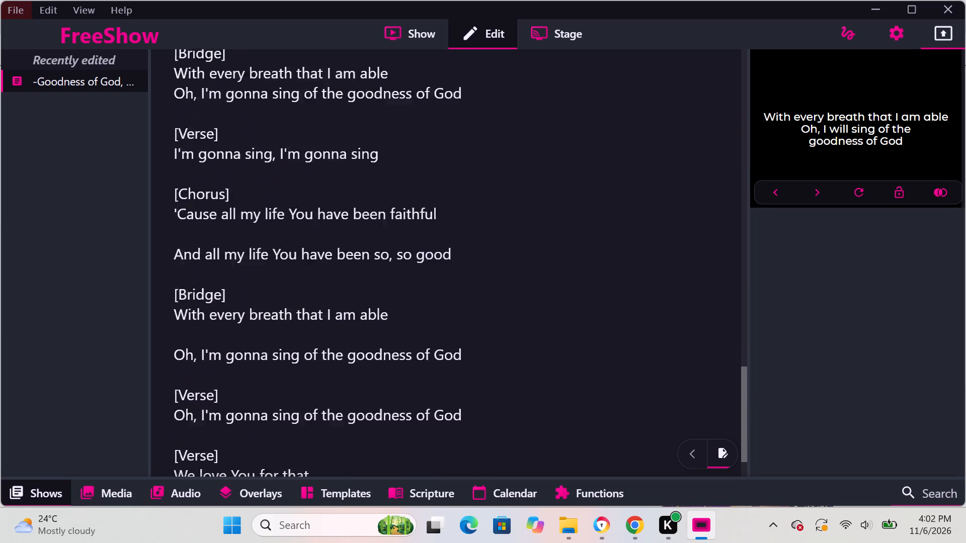
{"action": "scroll", "coordinate": [536, 284], "scroll_direction": "down", "scroll_amount": 5}
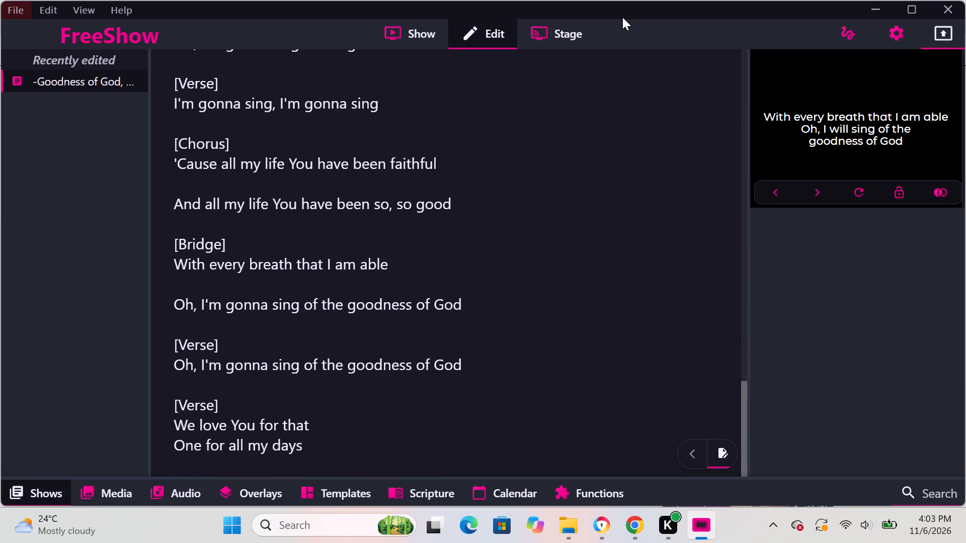
{"action": "left_click", "coordinate": [583, 28]}
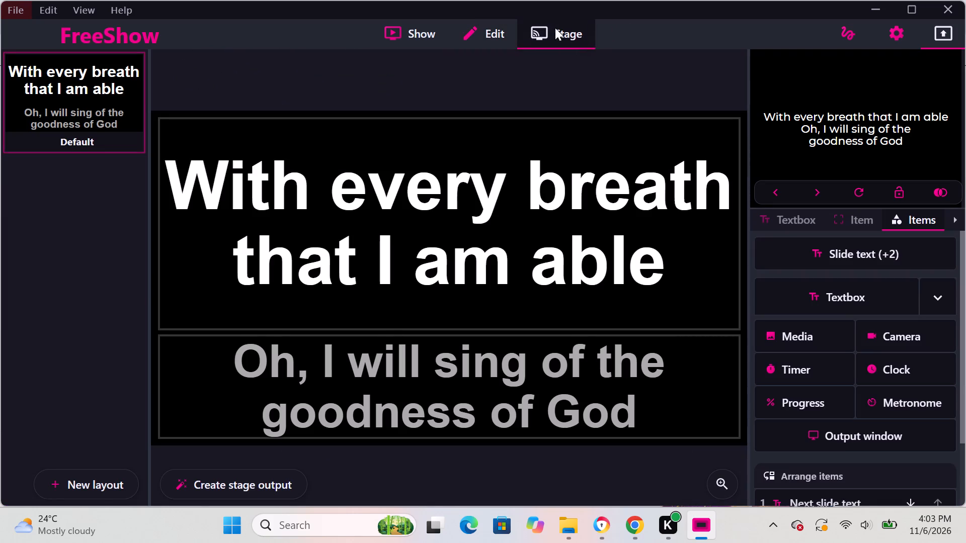
{"action": "scroll", "coordinate": [476, 227], "scroll_direction": "down", "scroll_amount": 1}
{"action": "left_click", "coordinate": [492, 32]}
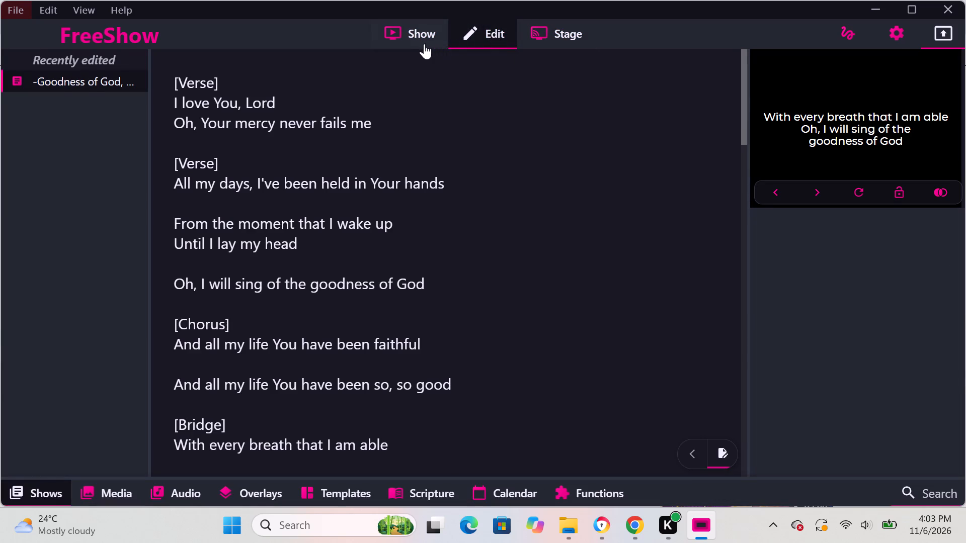
{"action": "left_click", "coordinate": [421, 43]}
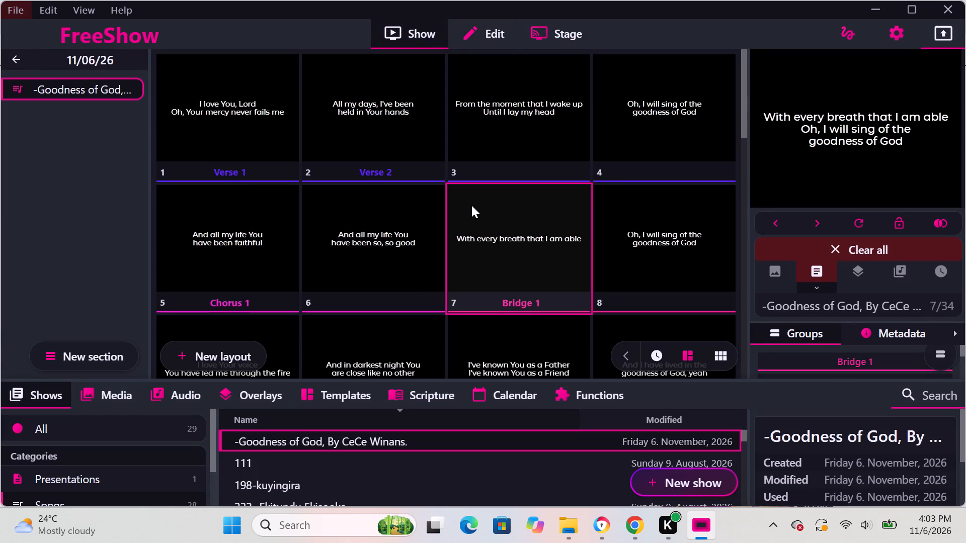
{"action": "scroll", "coordinate": [471, 205], "scroll_direction": "down", "scroll_amount": 1}
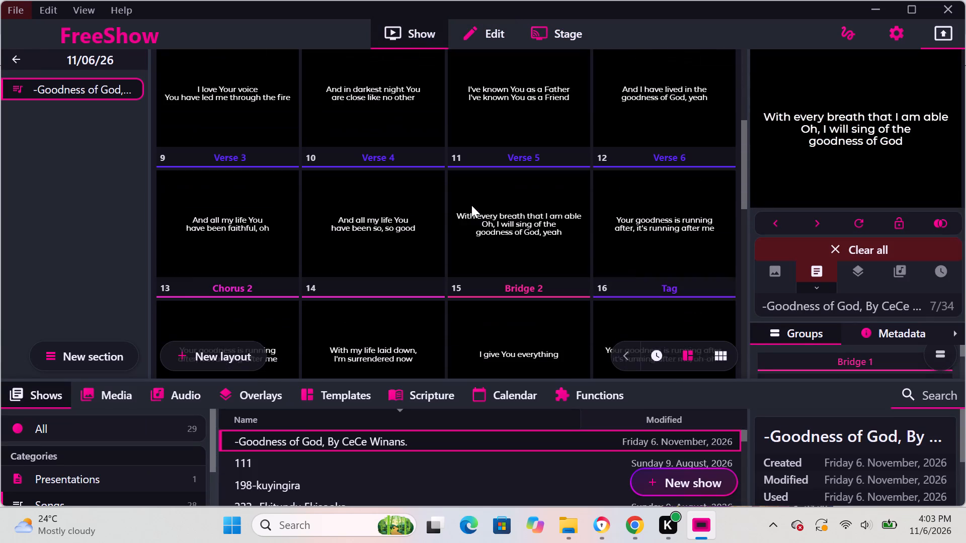
{"action": "scroll", "coordinate": [471, 205], "scroll_direction": "down", "scroll_amount": 1}
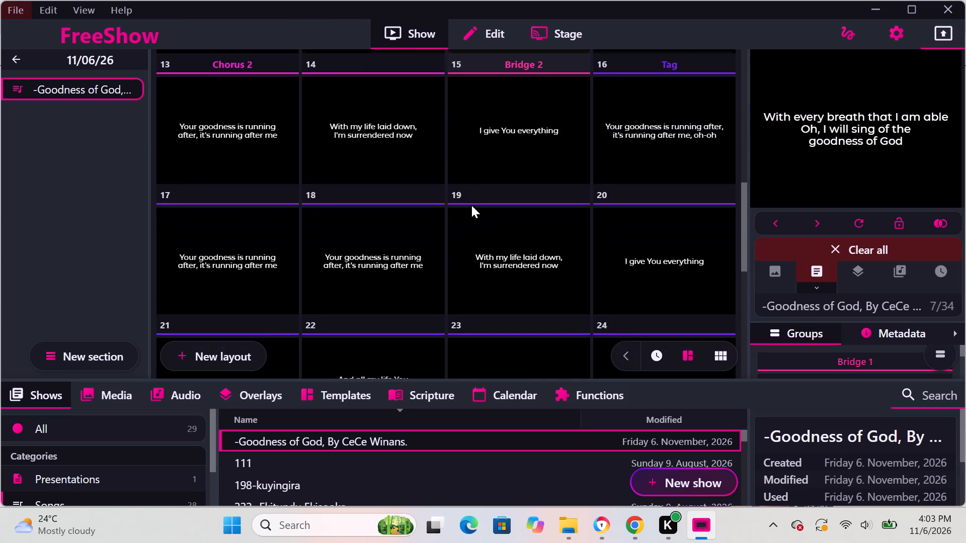
{"action": "scroll", "coordinate": [471, 205], "scroll_direction": "down", "scroll_amount": 3}
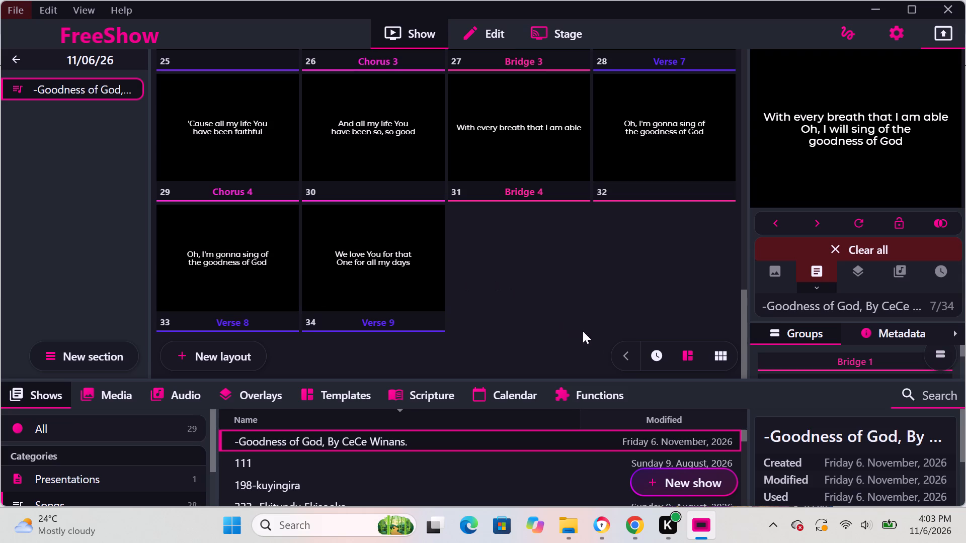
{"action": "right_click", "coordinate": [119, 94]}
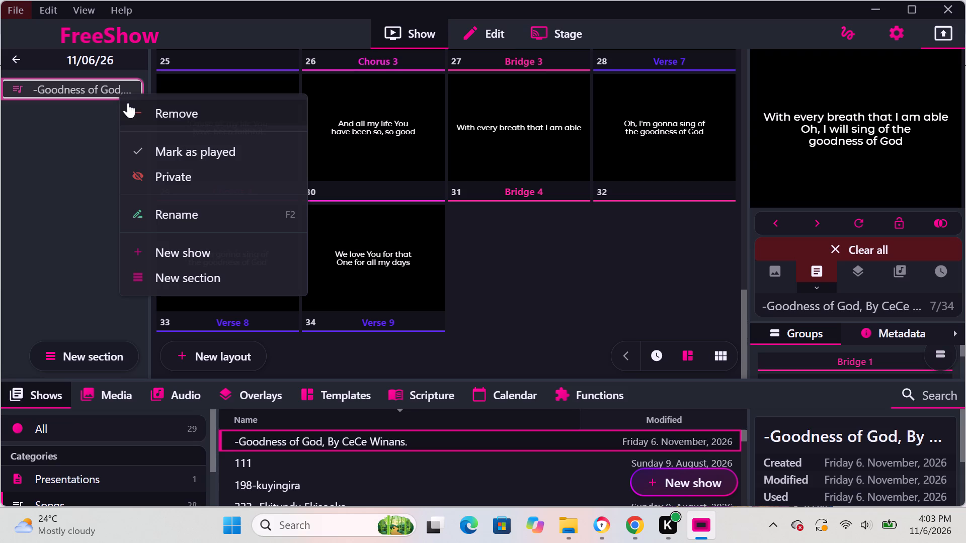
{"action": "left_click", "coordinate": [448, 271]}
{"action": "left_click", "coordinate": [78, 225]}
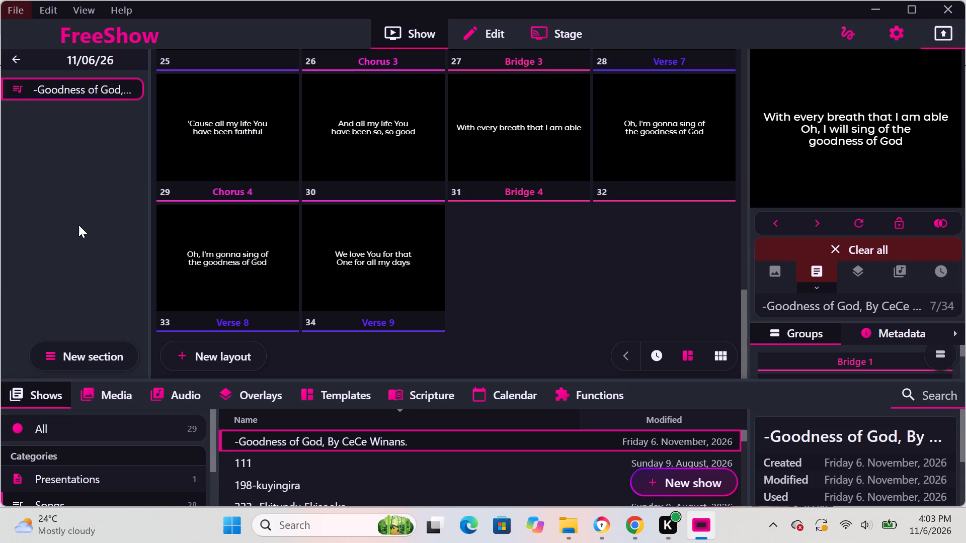
Start creating a new show in the 11/06/26 project.
{"action": "right_click", "coordinate": [78, 225]}
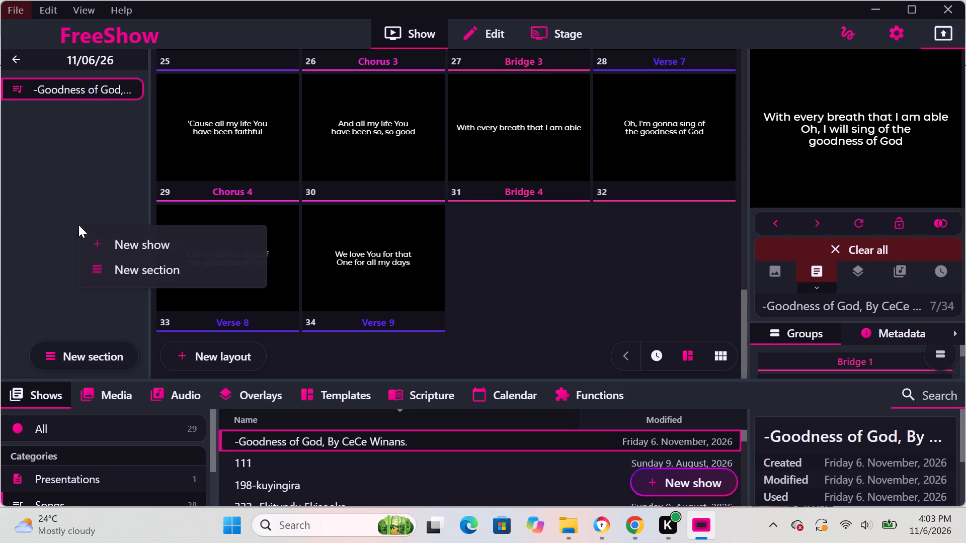
{"action": "left_click", "coordinate": [108, 246]}
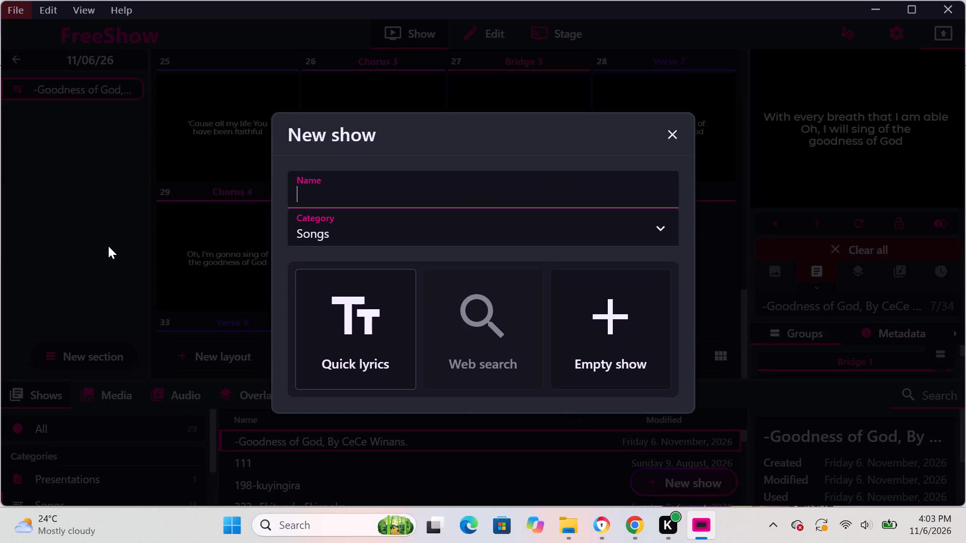
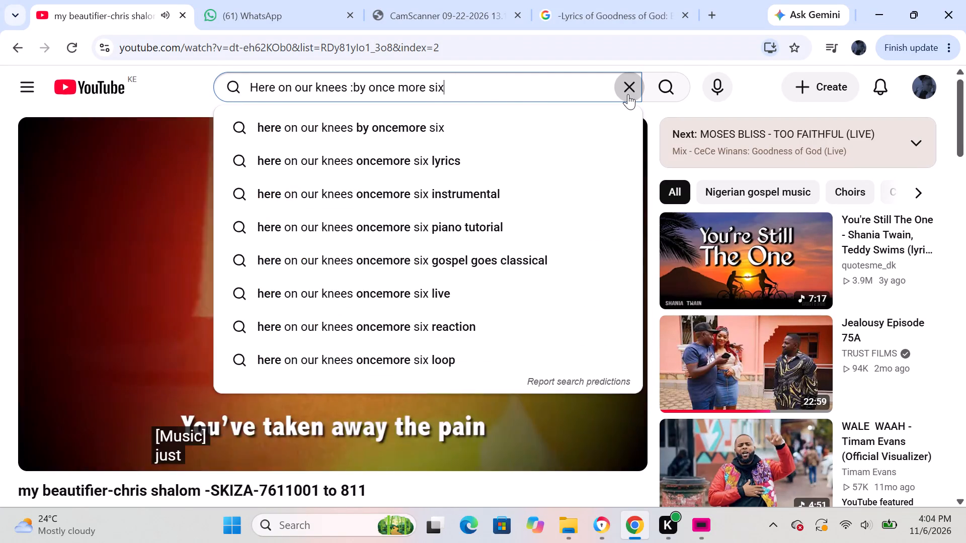
Search YouTube for "Here on our knees :by once more six lyrics", copying the query, and play the ChrisTrends lyrics video.
{"action": "key", "text": "space"}
{"action": "type", "text": "lyrics"}
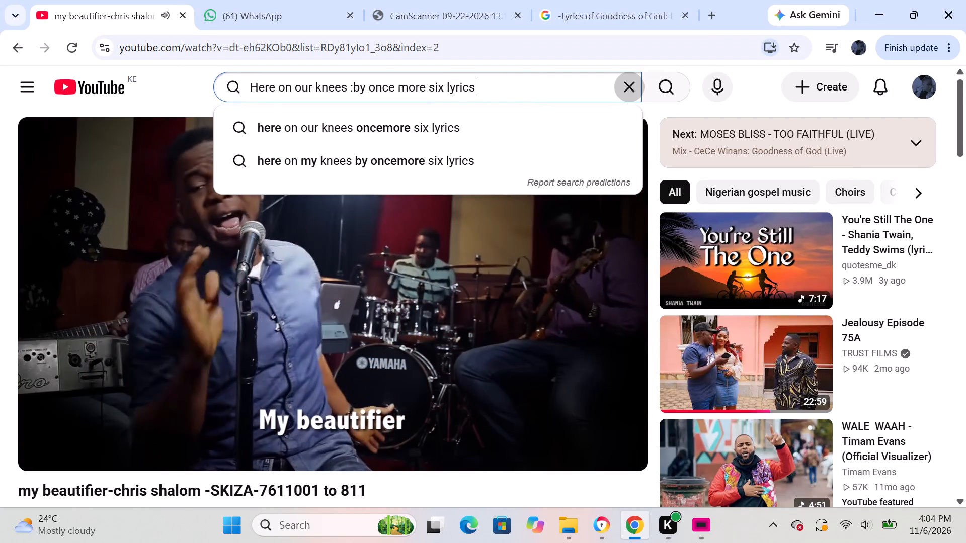
{"action": "left_click_drag", "start_coordinate": [489, 86], "coordinate": [232, 100]}
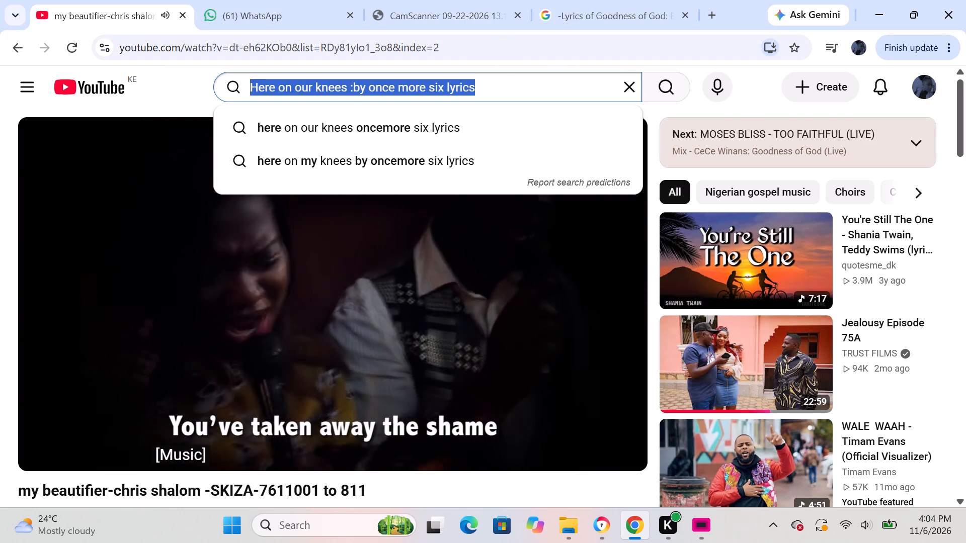
{"action": "key", "text": "ctrl+c"}
{"action": "key", "text": "Return"}
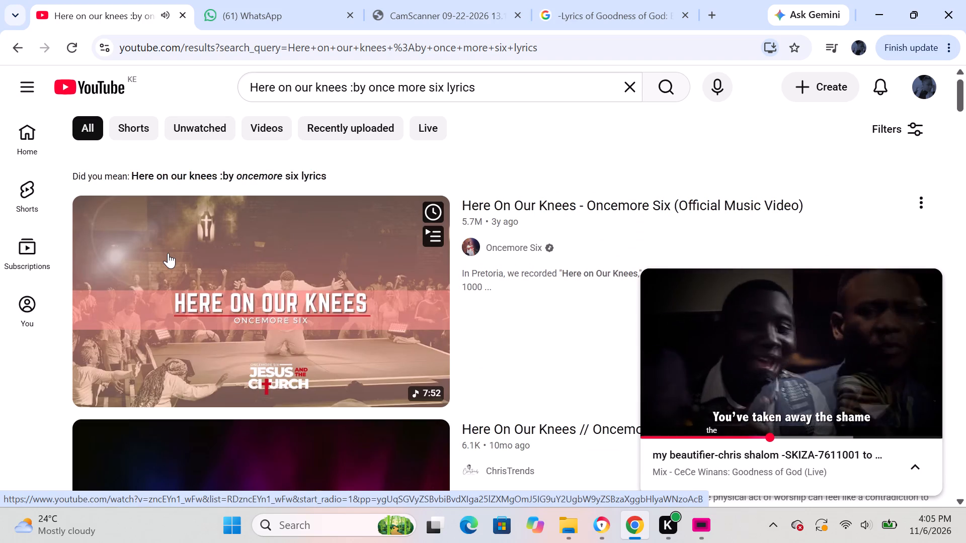
{"action": "scroll", "coordinate": [168, 253], "scroll_direction": "down", "scroll_amount": 2}
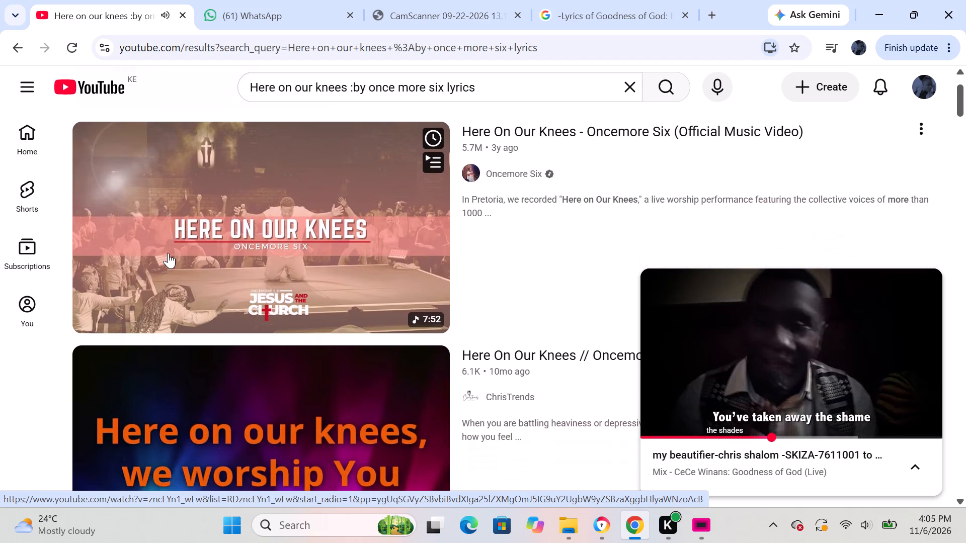
{"action": "scroll", "coordinate": [168, 253], "scroll_direction": "down", "scroll_amount": 2}
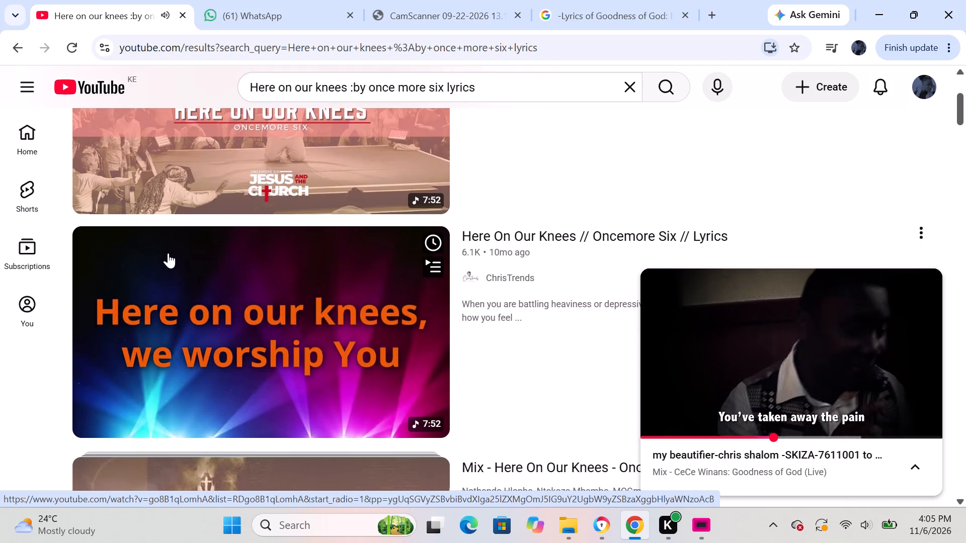
{"action": "left_click", "coordinate": [180, 282]}
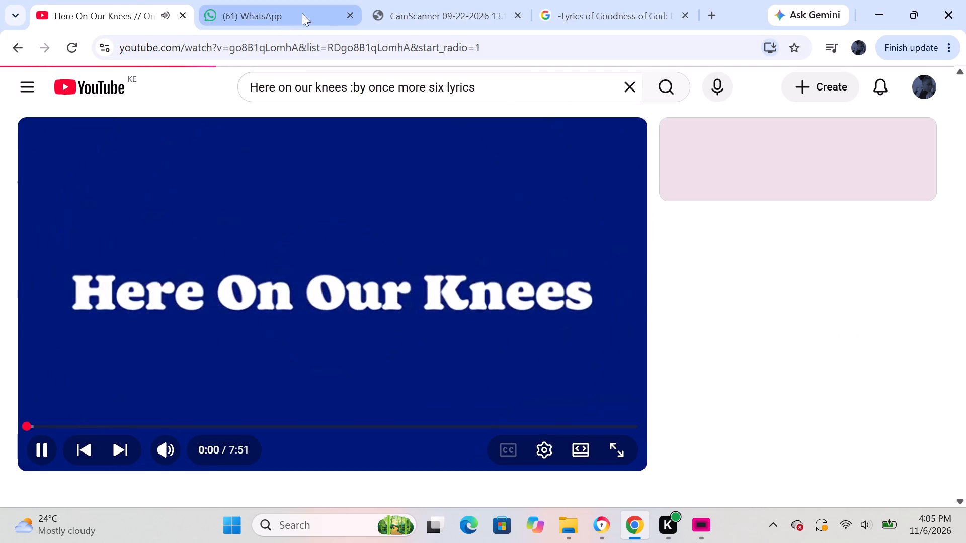
Replace the song and artist in the Google lyrics search and search for "-Lyrics of Here on our knees :by once more six lyrics".
{"action": "left_click", "coordinate": [596, 14]}
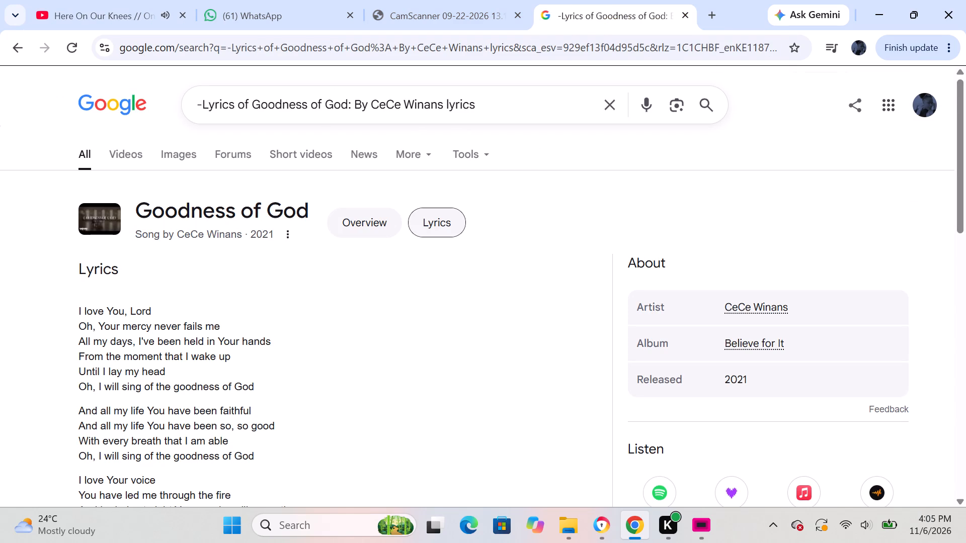
{"action": "key", "text": "BackSpace"}
{"action": "key", "text": "BackSpace"}
{"action": "key", "text": "BackSpace"}
{"action": "key", "text": "BackSpace"}
{"action": "key", "text": "BackSpace"}
{"action": "key", "text": "BackSpace"}
{"action": "key", "text": "BackSpace"}
{"action": "key", "text": "BackSpace"}
{"action": "key", "text": "BackSpace"}
{"action": "key", "text": "BackSpace"}
{"action": "key", "text": "BackSpace"}
{"action": "key", "text": "BackSpace"}
{"action": "key", "text": "BackSpace"}
{"action": "key", "text": "BackSpace"}
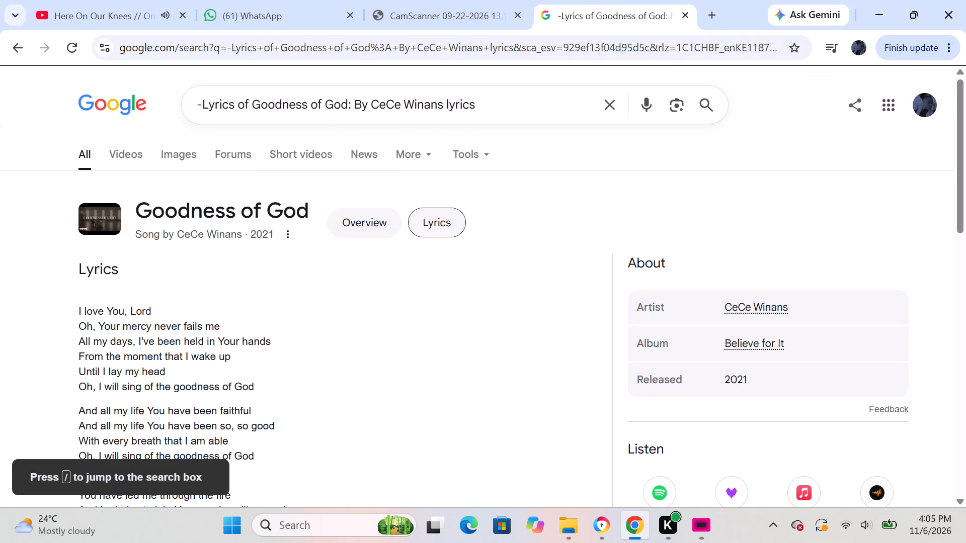
{"action": "double_click", "coordinate": [443, 103]}
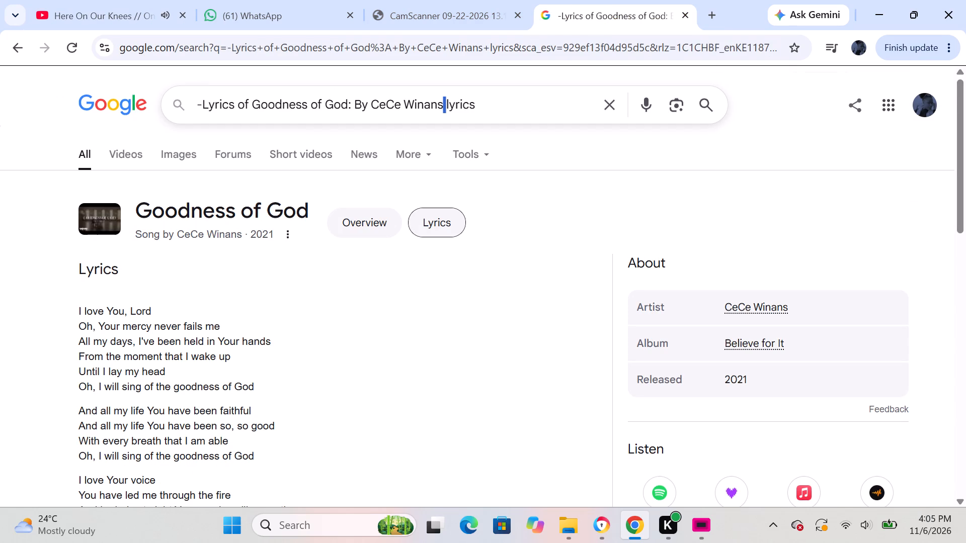
{"action": "left_click", "coordinate": [444, 104]}
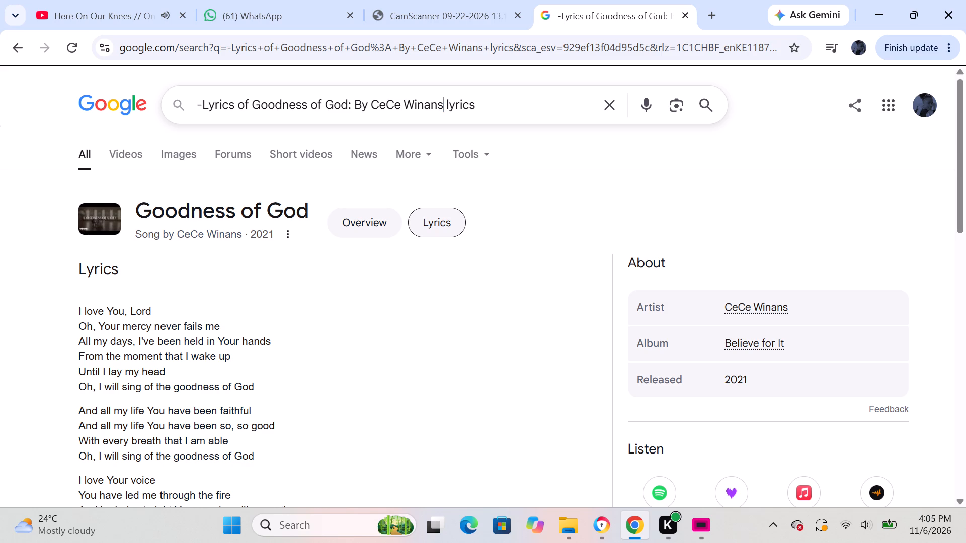
{"action": "key", "text": "BackSpace"}
{"action": "key", "text": "BackSpace"}
{"action": "key", "text": "BackSpace"}
{"action": "key", "text": "BackSpace"}
{"action": "key", "text": "BackSpace"}
{"action": "key", "text": "BackSpace"}
{"action": "key", "text": "BackSpace"}
{"action": "key", "text": "BackSpace"}
{"action": "key", "text": "BackSpace"}
{"action": "key", "text": "BackSpace"}
{"action": "key", "text": "BackSpace"}
{"action": "key", "text": "BackSpace"}
{"action": "key", "text": "BackSpace"}
{"action": "key", "text": "BackSpace"}
{"action": "key", "text": "BackSpace"}
{"action": "key", "text": "BackSpace"}
{"action": "key", "text": "BackSpace"}
{"action": "key", "text": "BackSpace"}
{"action": "key", "text": "BackSpace"}
{"action": "key", "text": "BackSpace"}
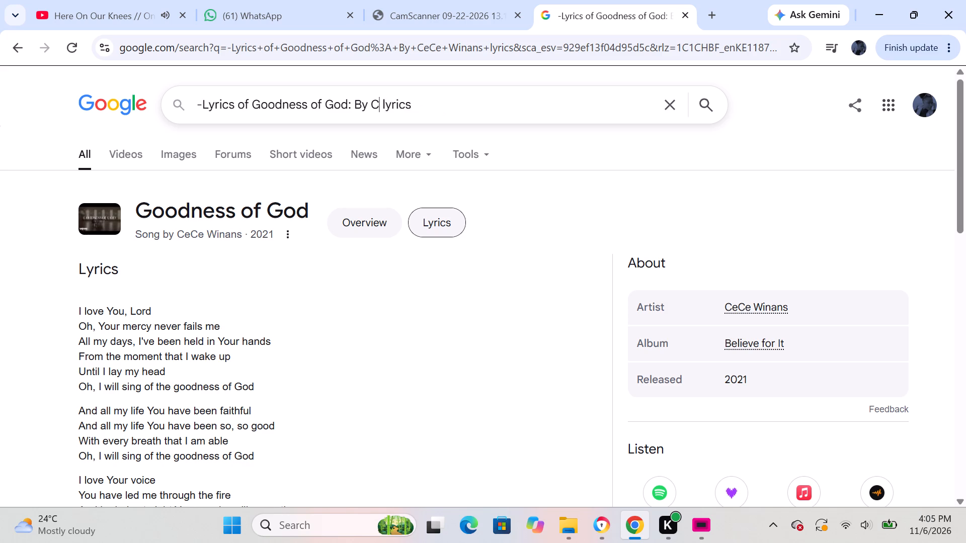
{"action": "key", "text": "BackSpace"}
{"action": "key", "text": "BackSpace"}
{"action": "key", "text": "BackSpace"}
{"action": "key", "text": "BackSpace"}
{"action": "key", "text": "BackSpace"}
{"action": "key", "text": "BackSpace"}
{"action": "key", "text": "BackSpace"}
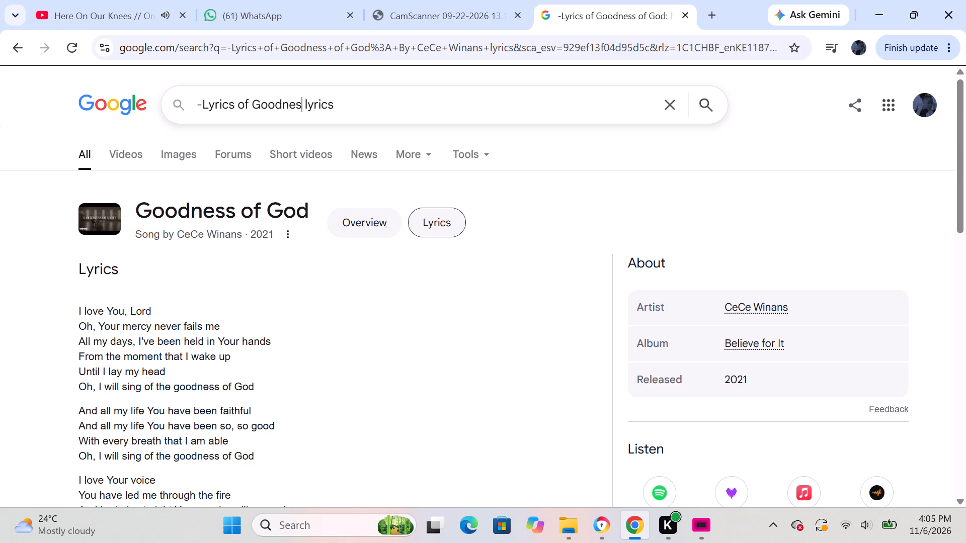
{"action": "key", "text": "BackSpace"}
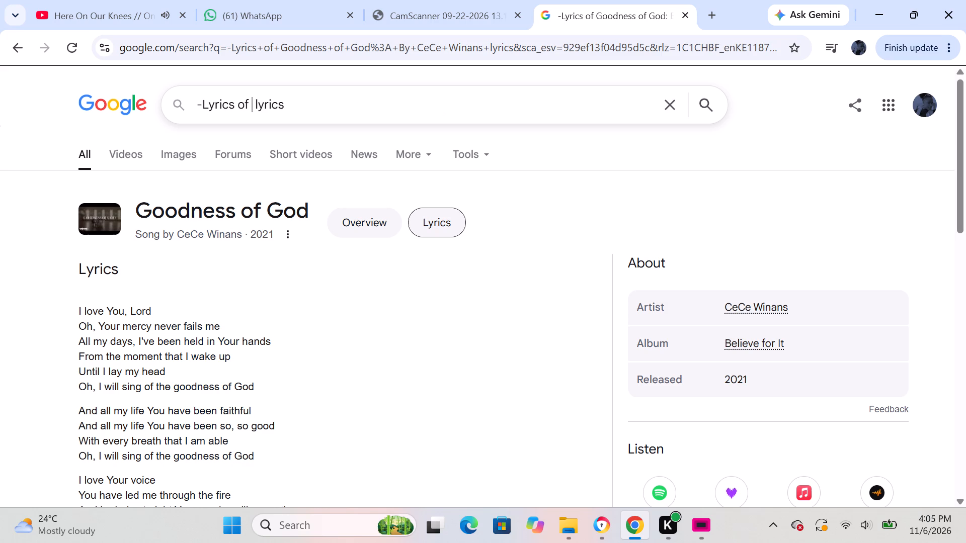
{"action": "key", "text": "ctrl+v"}
{"action": "key", "text": "BackSpace"}
{"action": "key", "text": "BackSpace"}
{"action": "key", "text": "BackSpace"}
{"action": "key", "text": "BackSpace"}
{"action": "key", "text": "BackSpace"}
{"action": "key", "text": "BackSpace"}
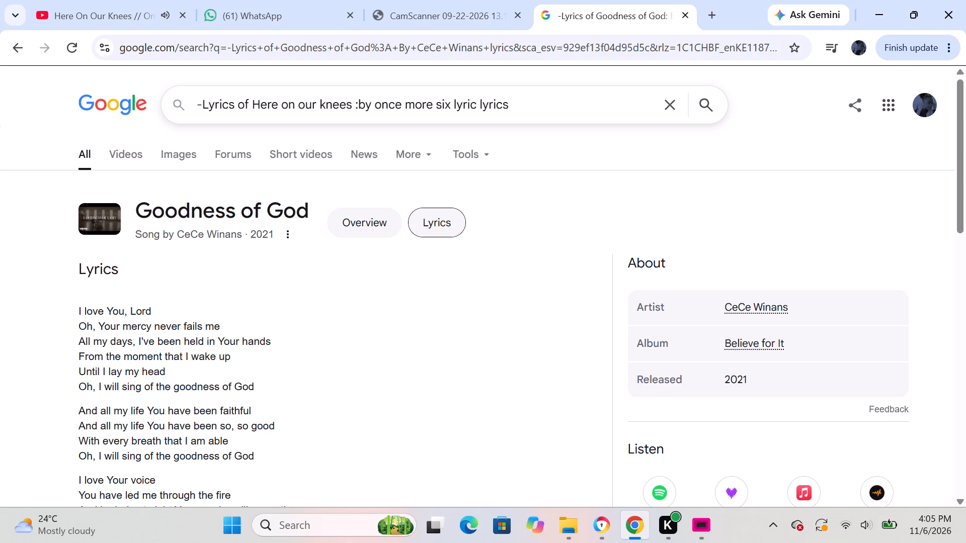
{"action": "key", "text": "Return"}
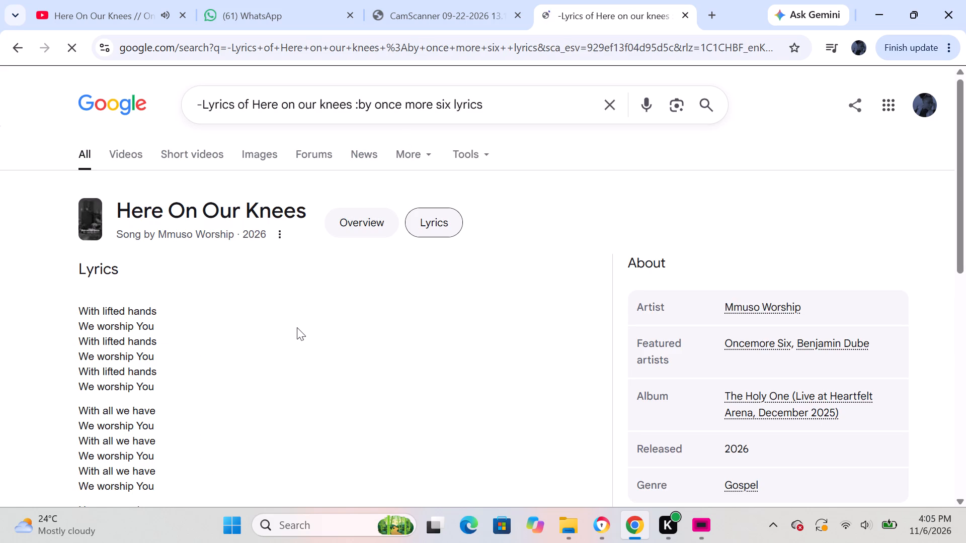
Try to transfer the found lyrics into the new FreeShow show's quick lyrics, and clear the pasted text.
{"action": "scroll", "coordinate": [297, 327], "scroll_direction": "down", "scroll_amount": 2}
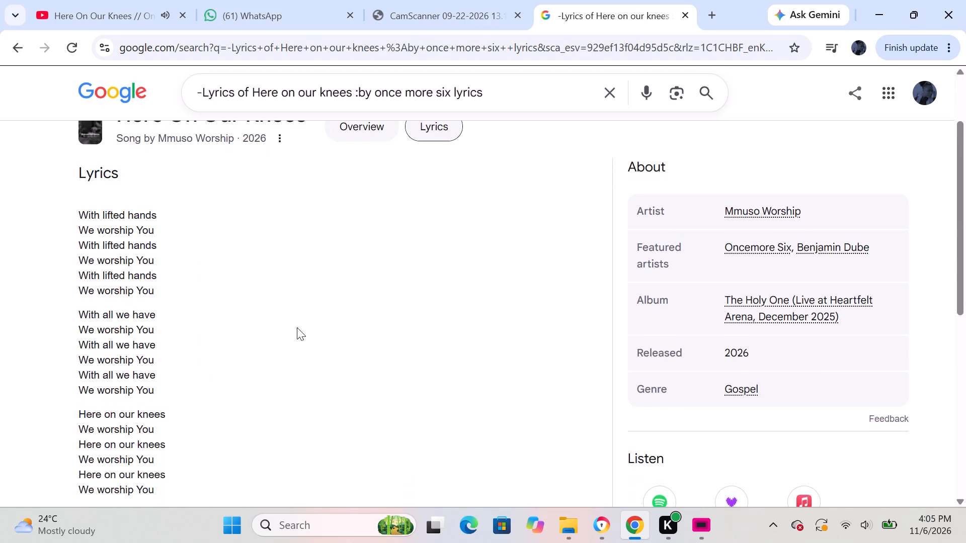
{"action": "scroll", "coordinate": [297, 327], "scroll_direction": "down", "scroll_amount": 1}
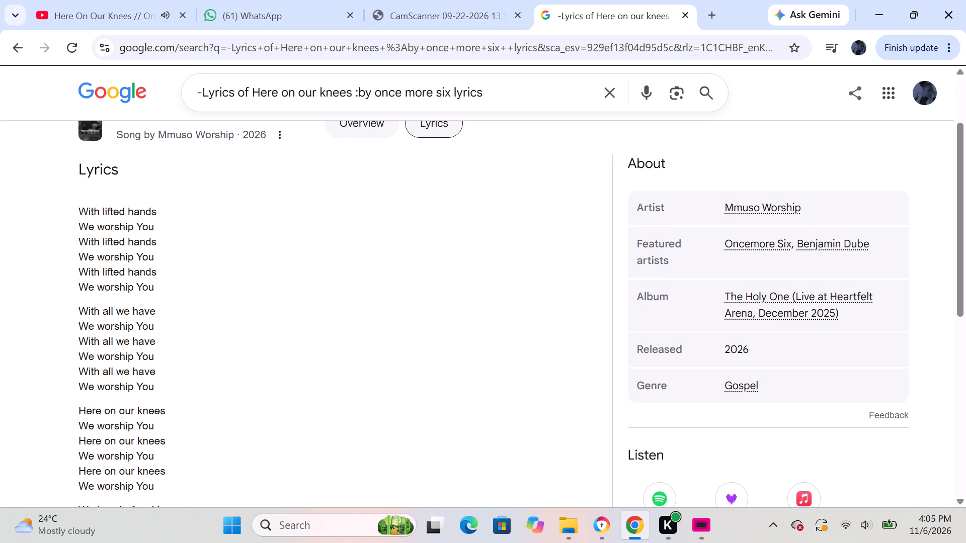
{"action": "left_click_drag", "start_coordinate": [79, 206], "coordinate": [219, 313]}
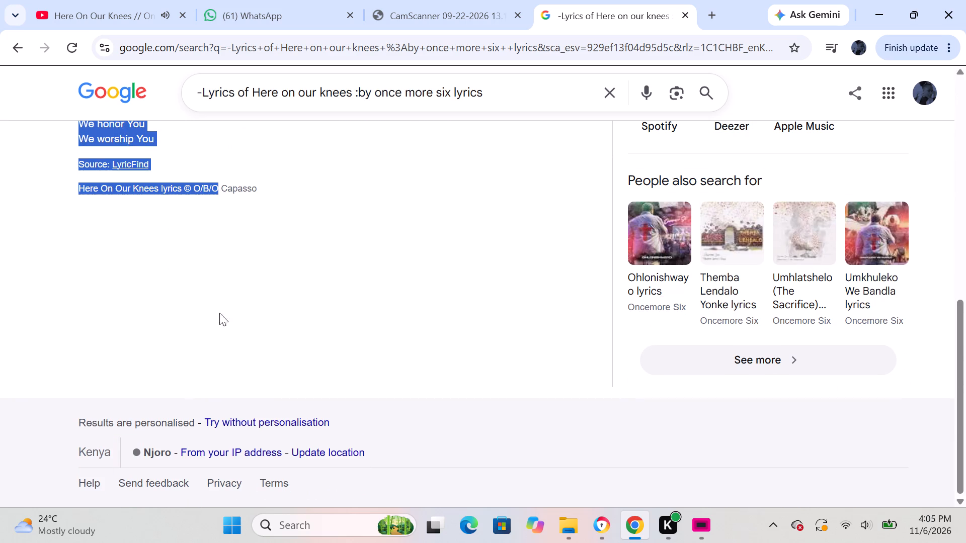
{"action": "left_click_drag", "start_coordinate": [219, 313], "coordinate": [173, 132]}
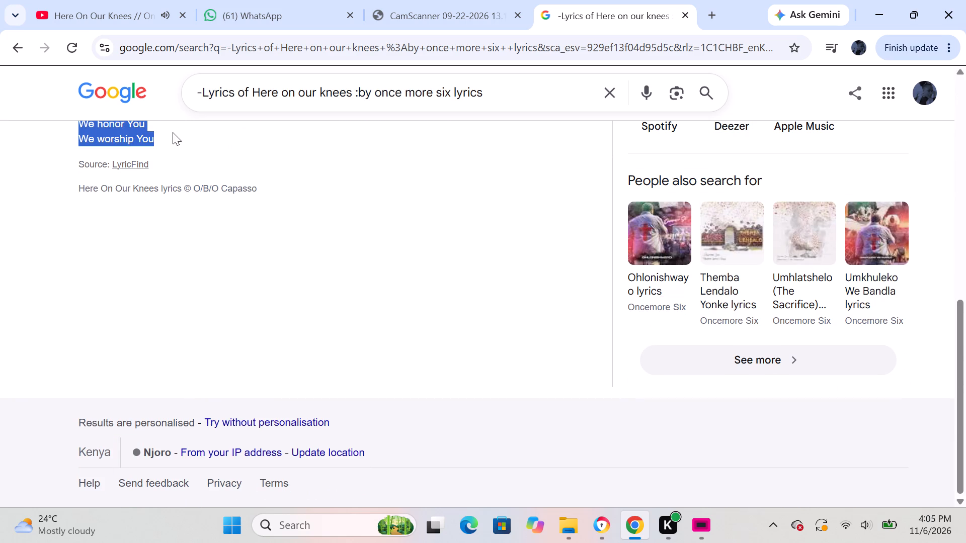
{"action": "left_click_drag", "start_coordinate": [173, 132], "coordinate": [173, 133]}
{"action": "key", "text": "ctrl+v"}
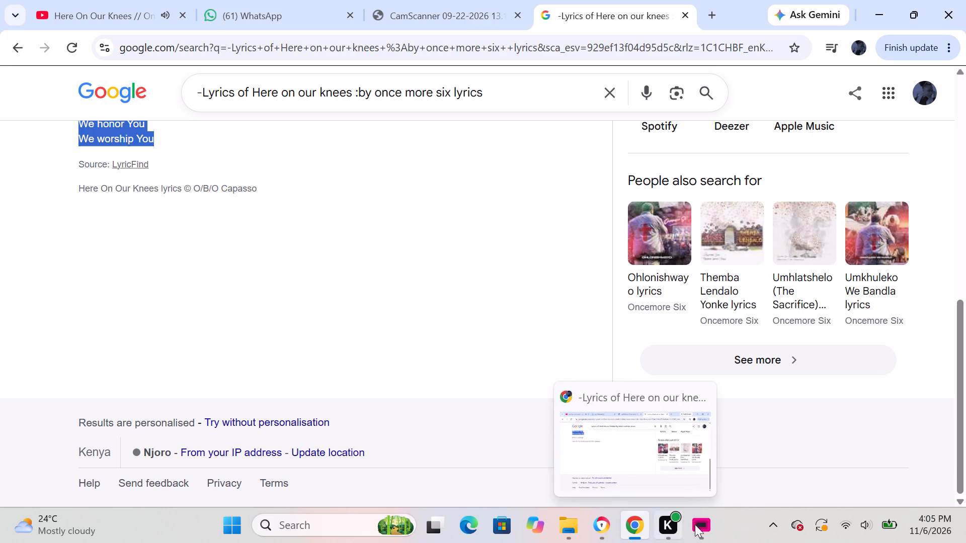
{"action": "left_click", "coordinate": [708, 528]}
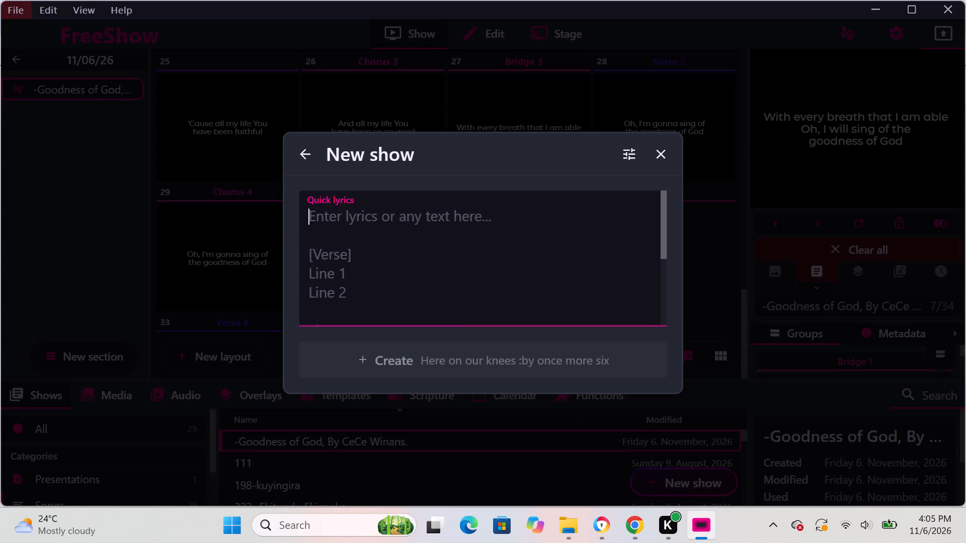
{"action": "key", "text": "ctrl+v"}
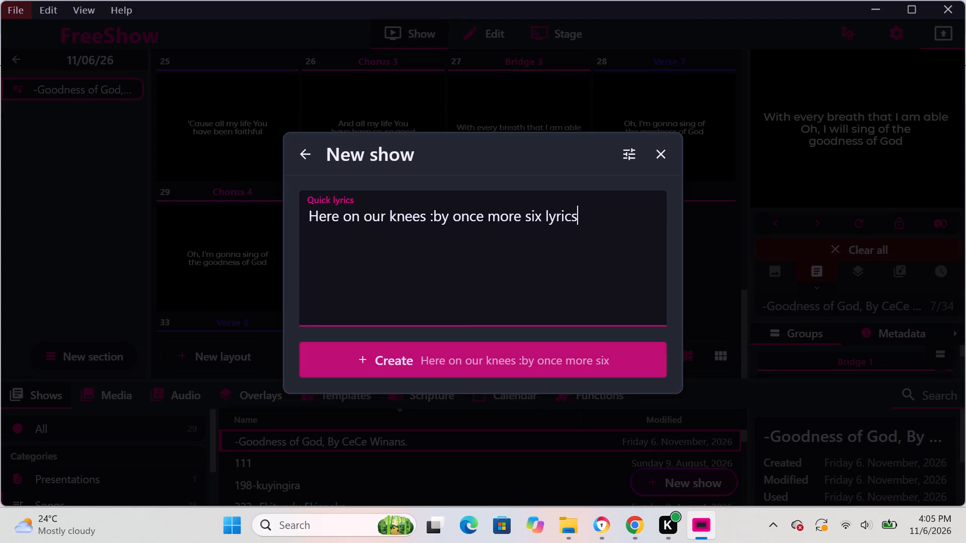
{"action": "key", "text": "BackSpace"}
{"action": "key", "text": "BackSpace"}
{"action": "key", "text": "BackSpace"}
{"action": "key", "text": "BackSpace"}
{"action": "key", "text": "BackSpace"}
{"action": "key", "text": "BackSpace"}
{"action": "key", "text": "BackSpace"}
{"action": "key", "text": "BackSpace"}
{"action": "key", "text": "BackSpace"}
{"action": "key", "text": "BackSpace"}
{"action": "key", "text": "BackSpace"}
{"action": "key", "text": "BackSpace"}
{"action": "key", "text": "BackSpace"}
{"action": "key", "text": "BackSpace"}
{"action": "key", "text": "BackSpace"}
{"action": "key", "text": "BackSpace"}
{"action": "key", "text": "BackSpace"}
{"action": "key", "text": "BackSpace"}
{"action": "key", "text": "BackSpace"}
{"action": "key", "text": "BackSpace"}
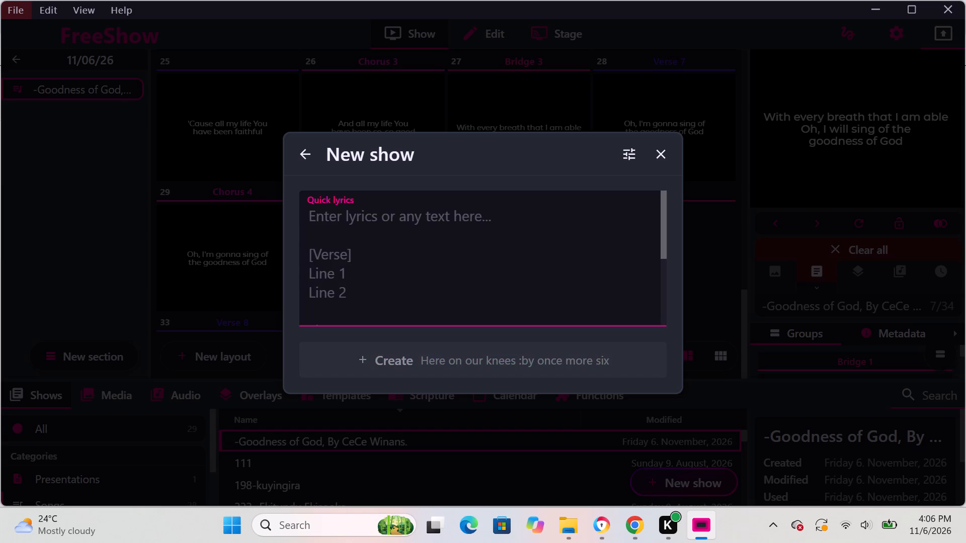
Copy the full "Here On Our Knees" lyrics from Google, without the source credits, and paste them into the new FreeShow show's quick lyrics.
{"action": "left_click", "coordinate": [636, 535]}
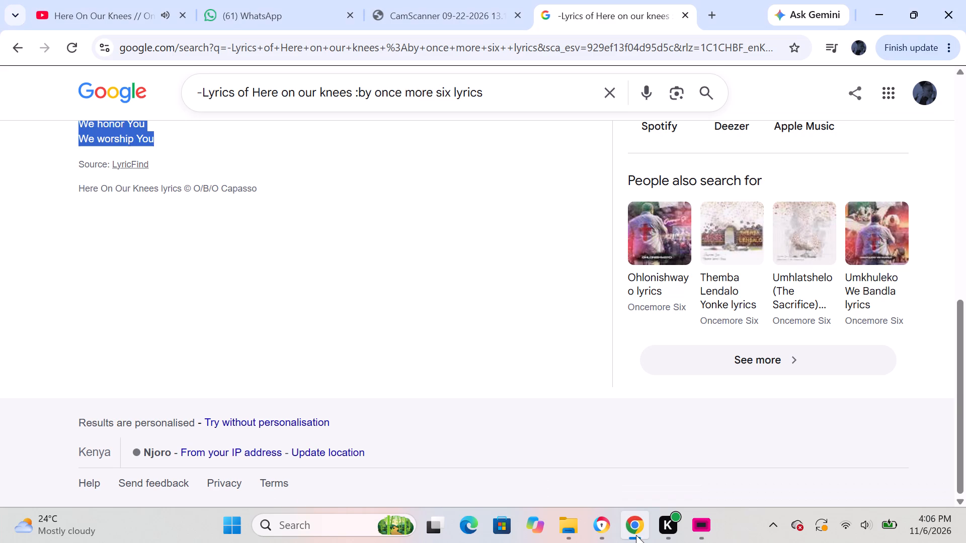
{"action": "scroll", "coordinate": [269, 262], "scroll_direction": "up", "scroll_amount": 8}
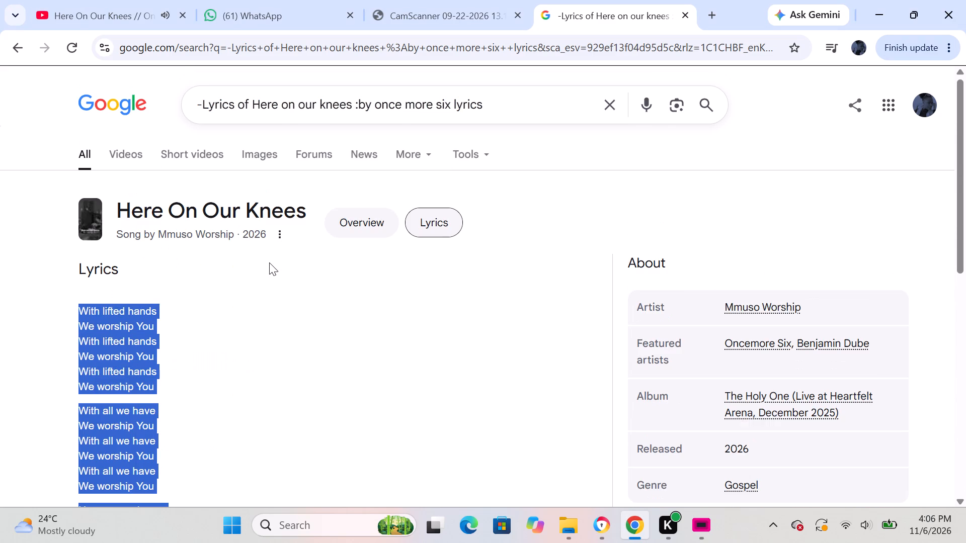
{"action": "left_click", "coordinate": [153, 279]}
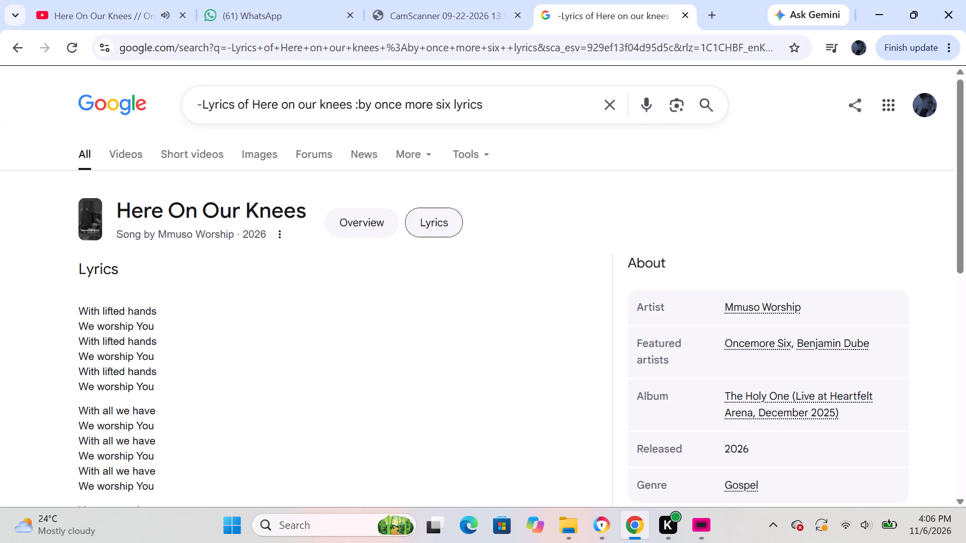
{"action": "left_click_drag", "start_coordinate": [79, 308], "coordinate": [130, 367]}
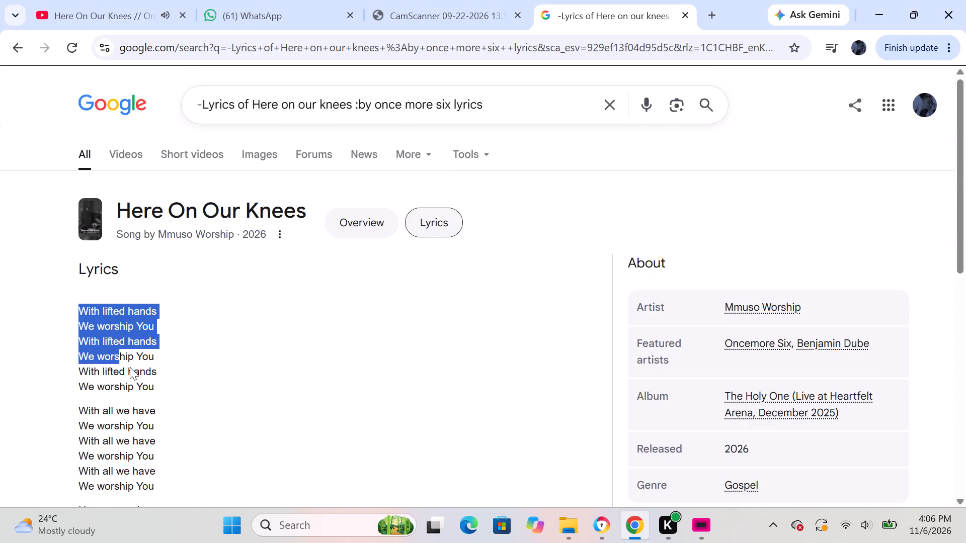
{"action": "left_click_drag", "start_coordinate": [130, 367], "coordinate": [179, 161]}
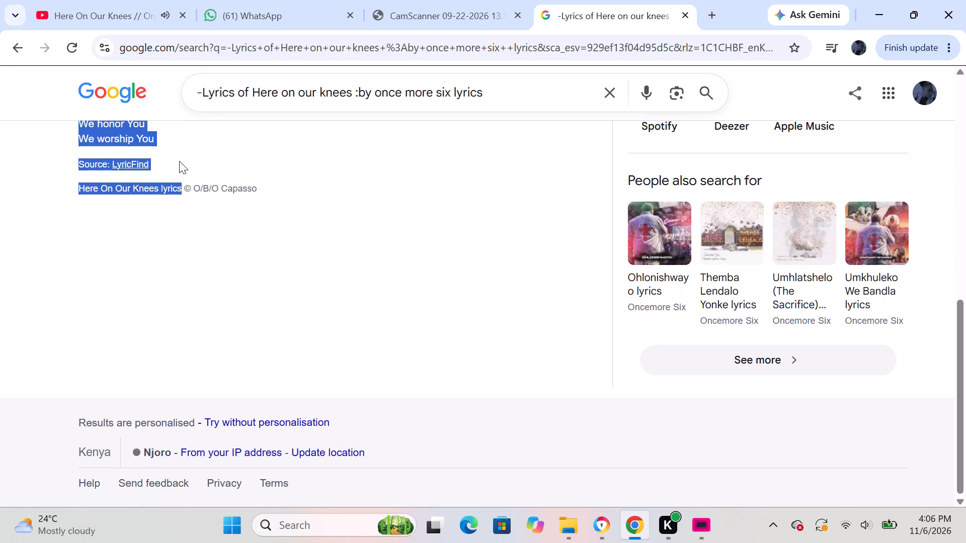
{"action": "left_click_drag", "start_coordinate": [179, 161], "coordinate": [167, 138]}
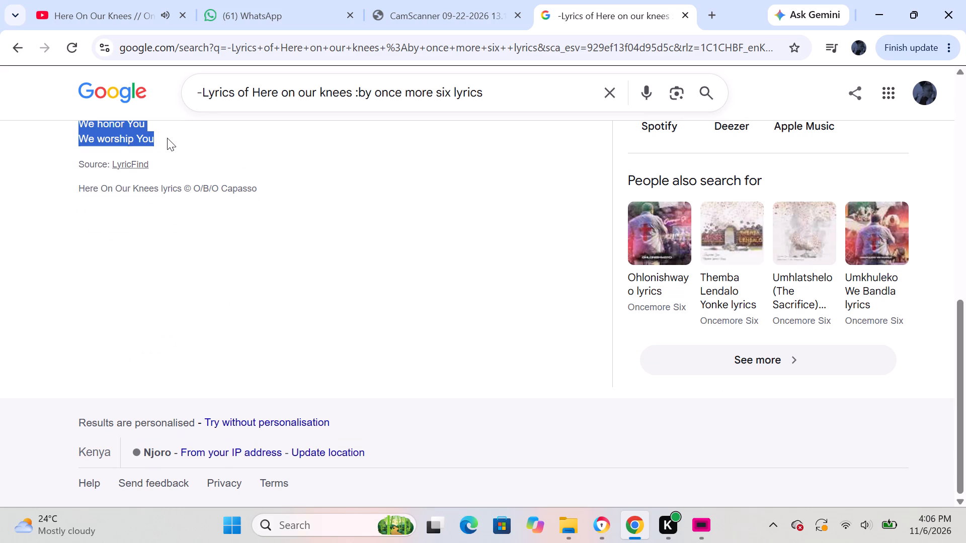
{"action": "key", "text": "ctrl+c"}
{"action": "key", "text": "ctrl+c"}
{"action": "key", "text": "ctrl+c"}
{"action": "left_click", "coordinate": [701, 526]}
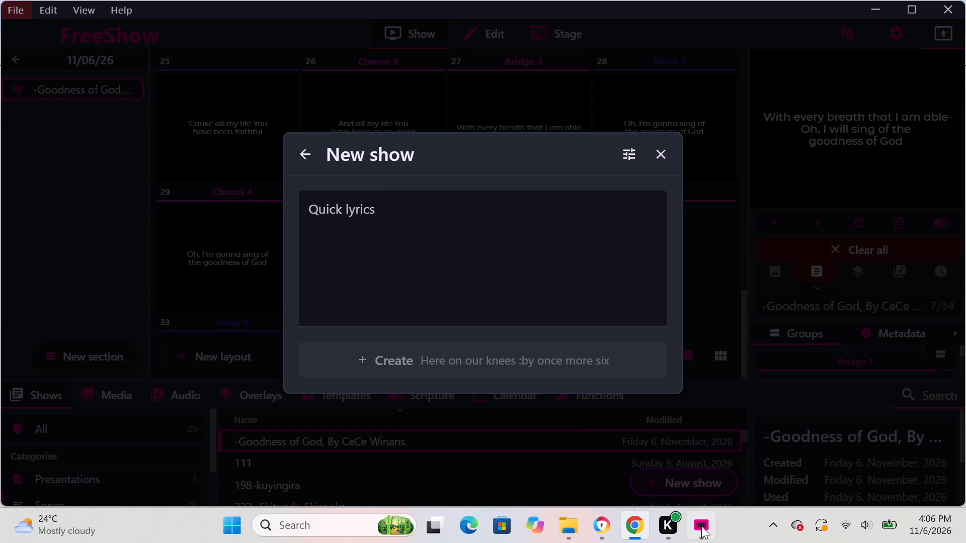
{"action": "key", "text": "ctrl+v"}
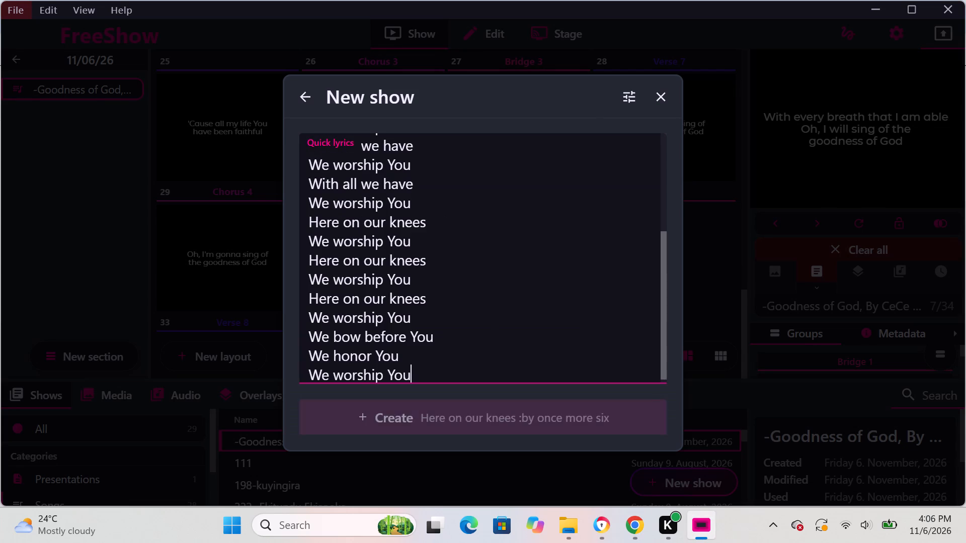
{"action": "scroll", "coordinate": [405, 210], "scroll_direction": "up", "scroll_amount": 6}
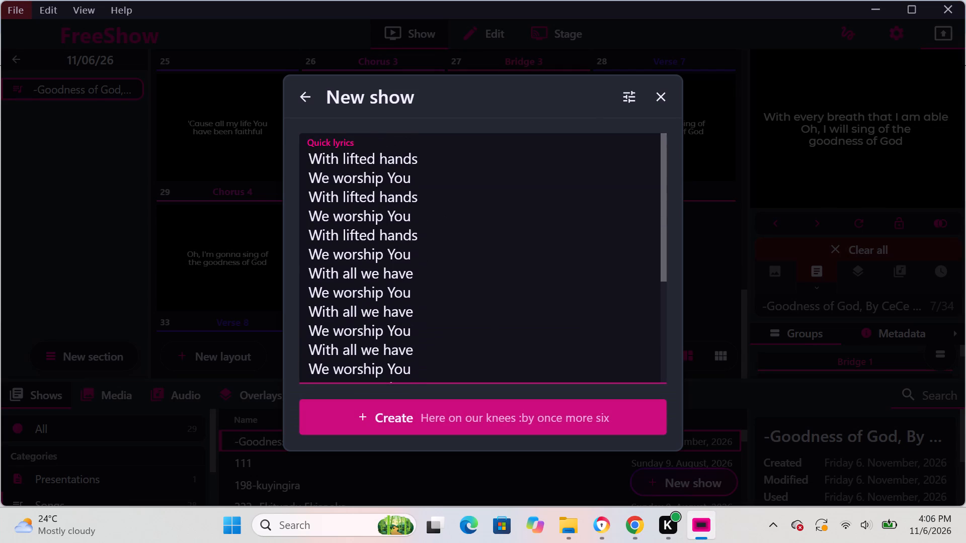
{"action": "scroll", "coordinate": [405, 210], "scroll_direction": "up", "scroll_amount": 6}
Switch to the YouTube tab in Chrome and restart the "Here On Our Knees" lyrics video from the beginning.
{"action": "left_click", "coordinate": [630, 530]}
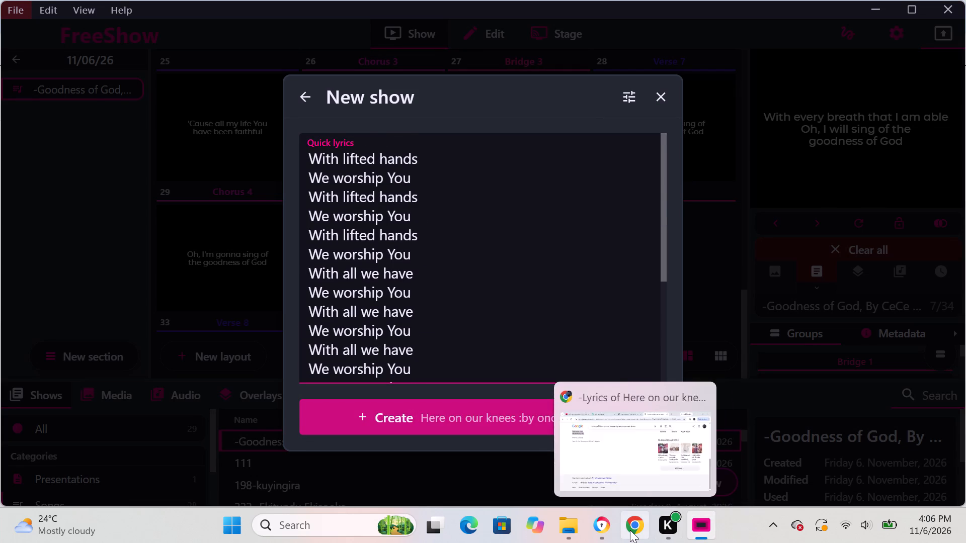
{"action": "left_click", "coordinate": [137, 22]}
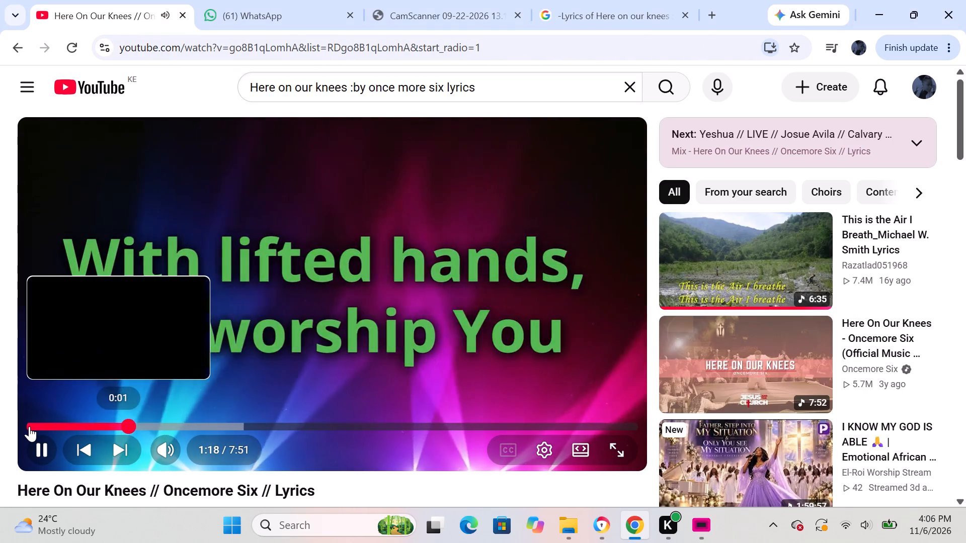
{"action": "left_click", "coordinate": [29, 426]}
Back in FreeShow, separate the quick lyrics into two-line blocks with a blank line after each "With lifted hands / We worship You" pair.
{"action": "left_click", "coordinate": [719, 527]}
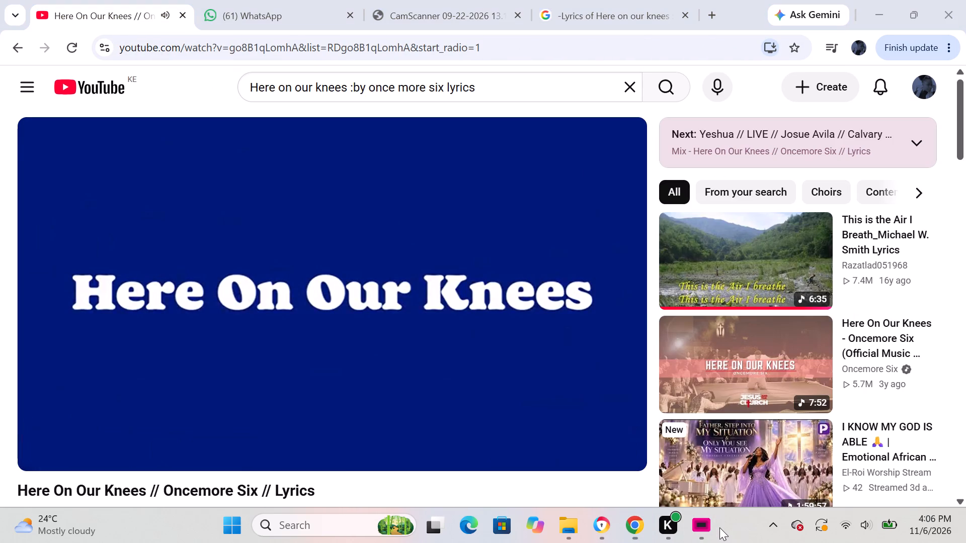
{"action": "left_click", "coordinate": [702, 526]}
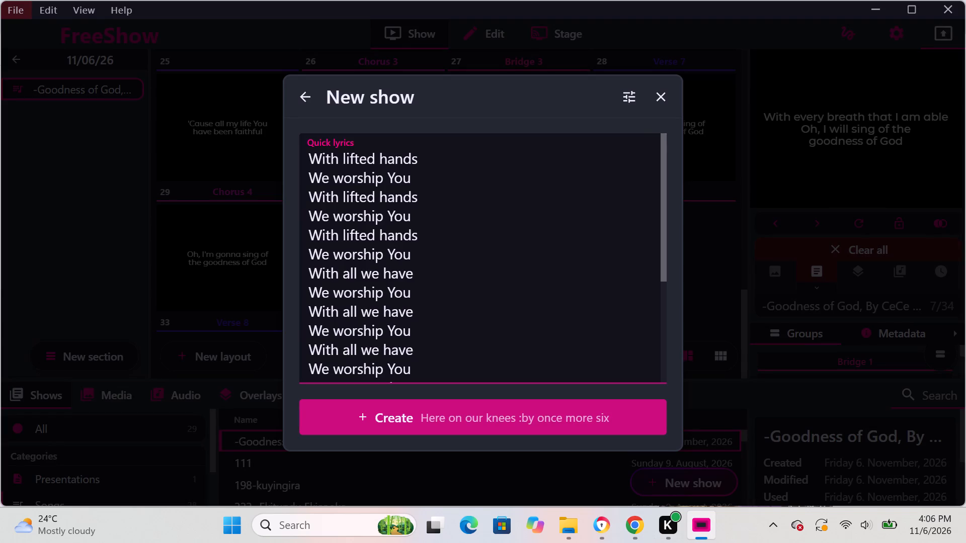
{"action": "left_click", "coordinate": [416, 182]}
{"action": "key", "text": "Return"}
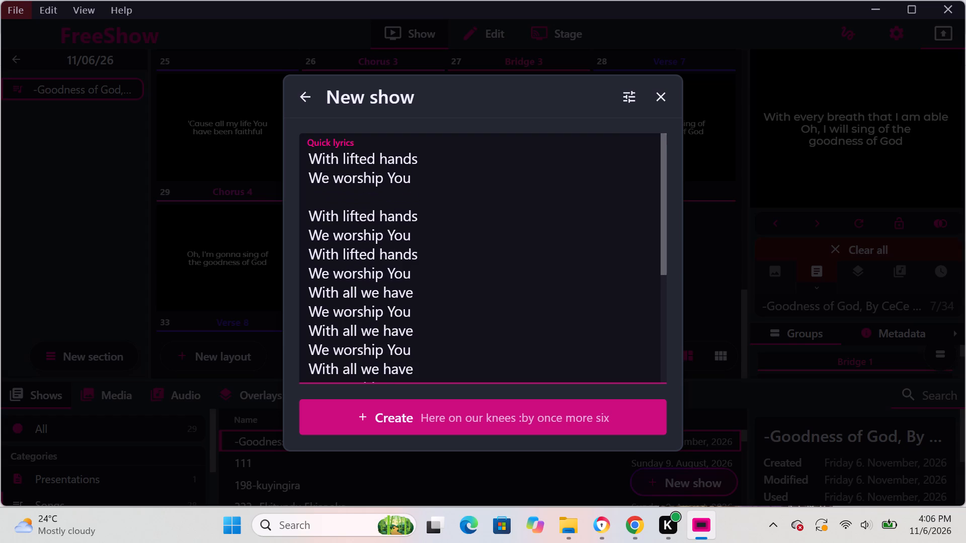
{"action": "left_click", "coordinate": [415, 233]}
{"action": "key", "text": "Return"}
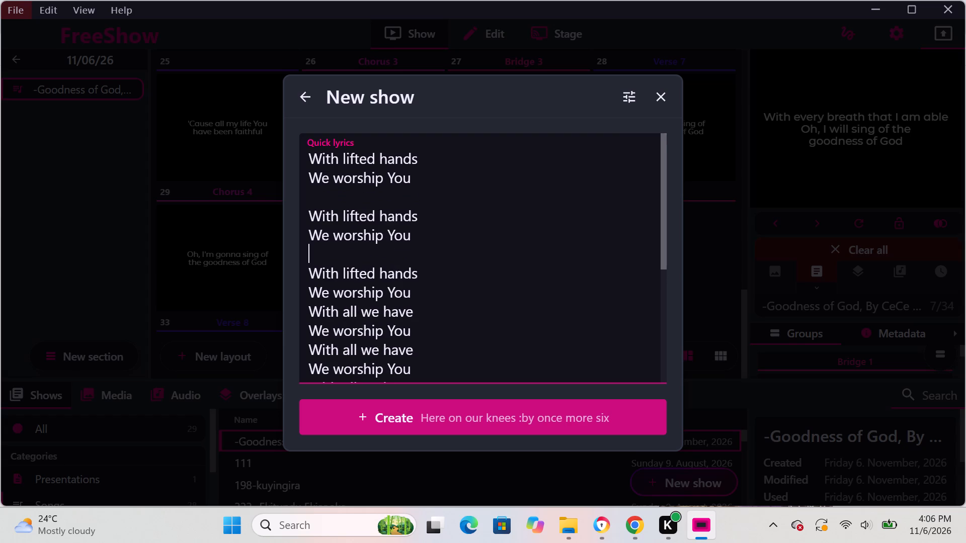
{"action": "left_click", "coordinate": [414, 290]}
{"action": "key", "text": "Return"}
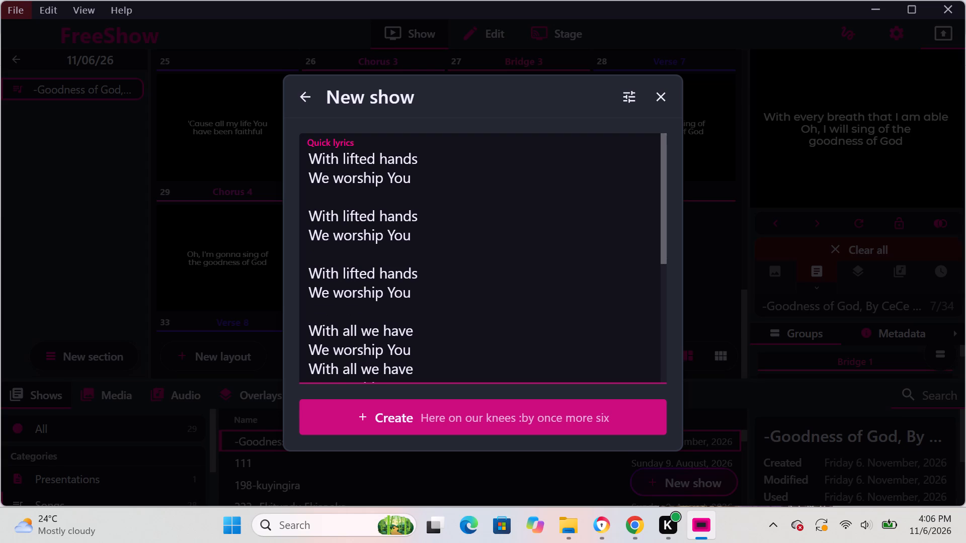